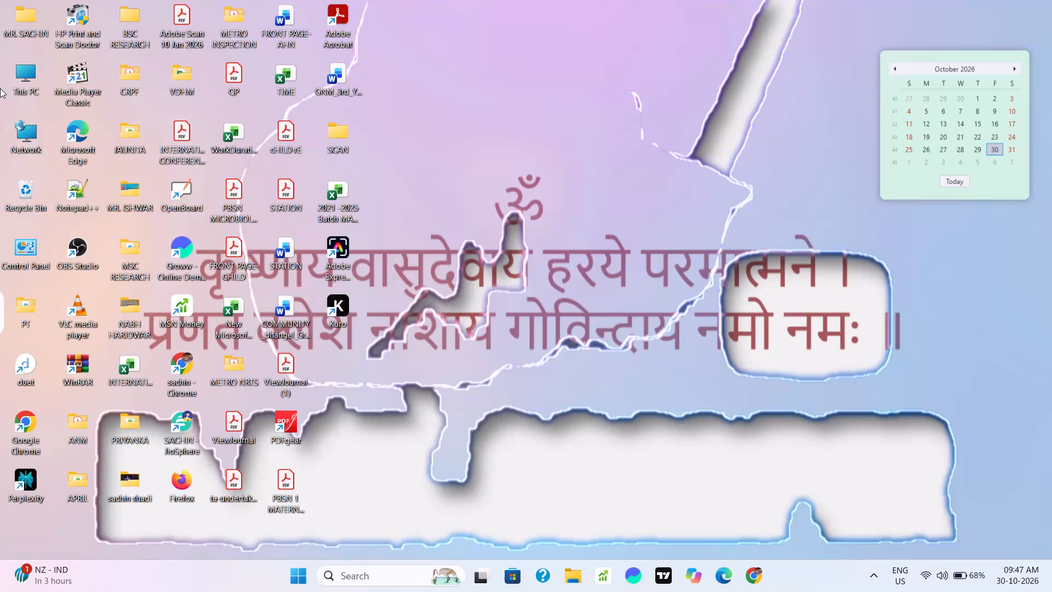
Open the New Volume (E:) drive from This PC.
{"action": "left_click", "coordinate": [25, 86]}
{"action": "double_click", "coordinate": [32, 83]}
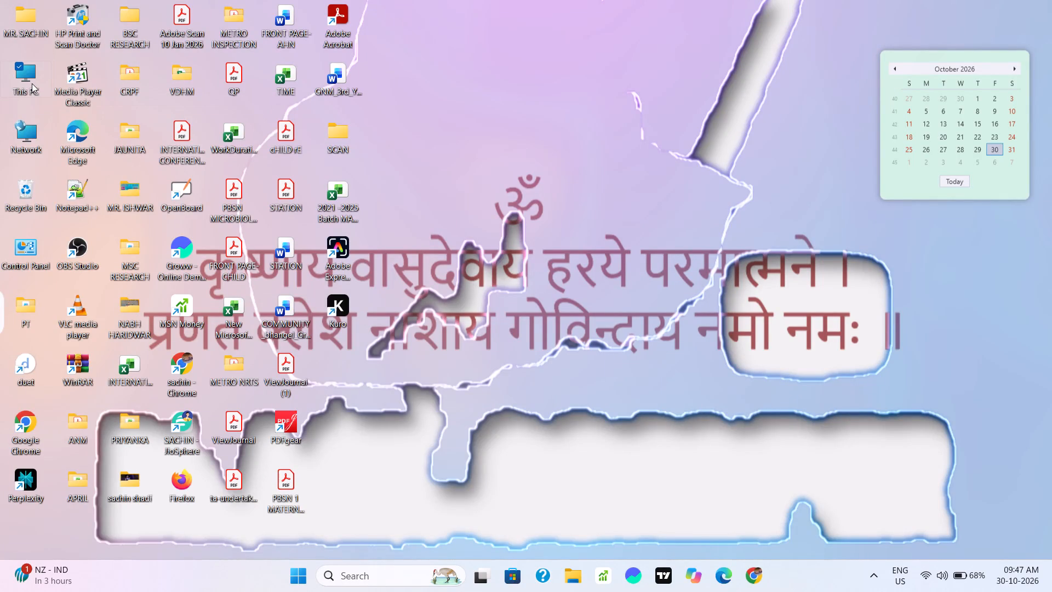
{"action": "double_click", "coordinate": [604, 122]}
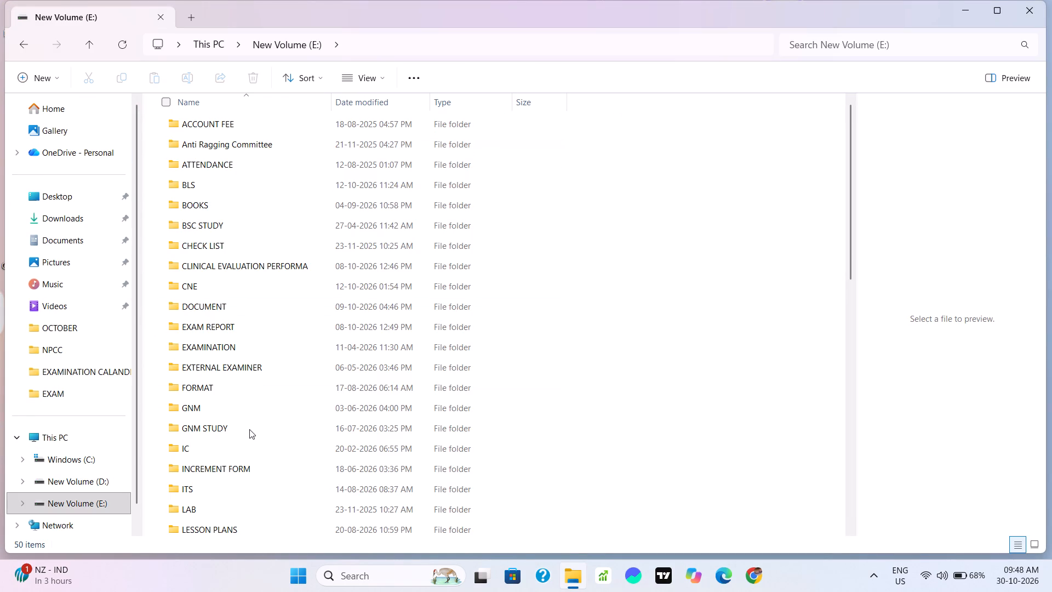
Find the EXAMINATION folder on the E: drive and open its EXAM subfolder.
{"action": "scroll", "coordinate": [249, 429], "scroll_direction": "down", "scroll_amount": 6}
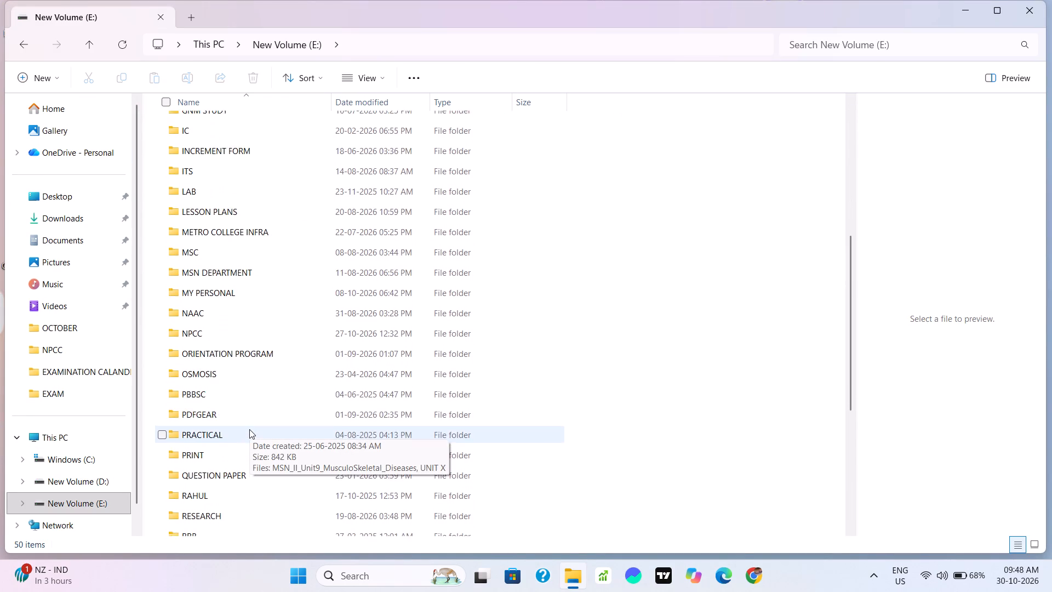
{"action": "scroll", "coordinate": [249, 429], "scroll_direction": "down", "scroll_amount": 3}
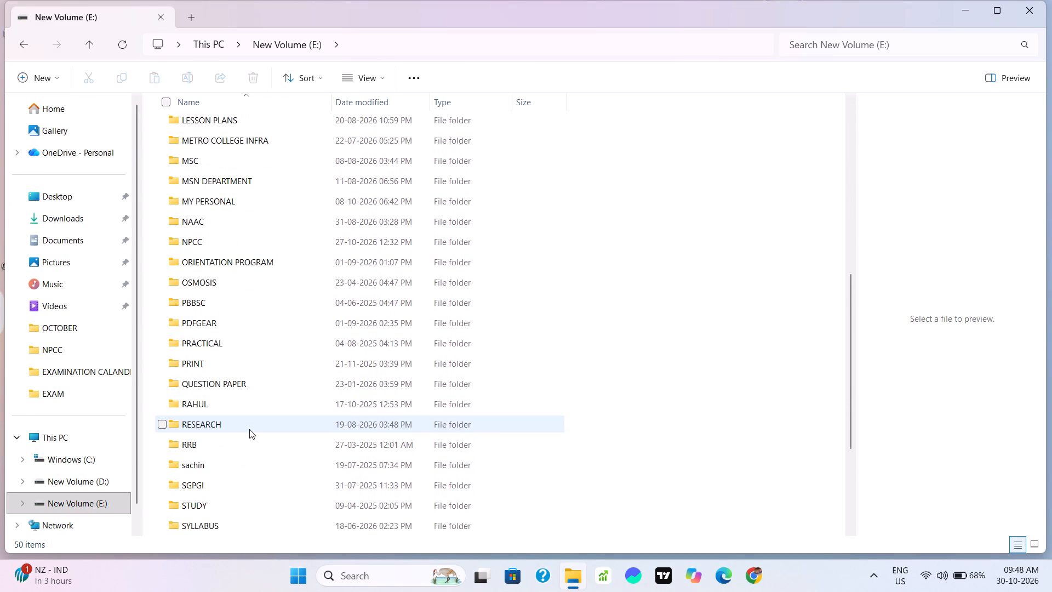
{"action": "scroll", "coordinate": [249, 429], "scroll_direction": "down", "scroll_amount": 5}
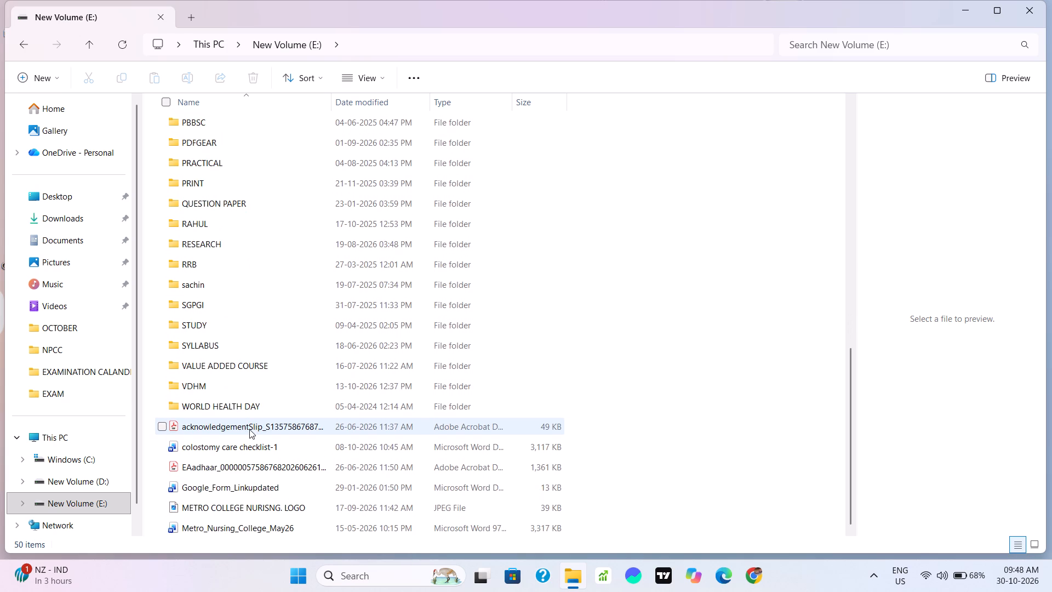
{"action": "scroll", "coordinate": [249, 429], "scroll_direction": "down", "scroll_amount": 1}
{"action": "scroll", "coordinate": [249, 429], "scroll_direction": "up", "scroll_amount": 7}
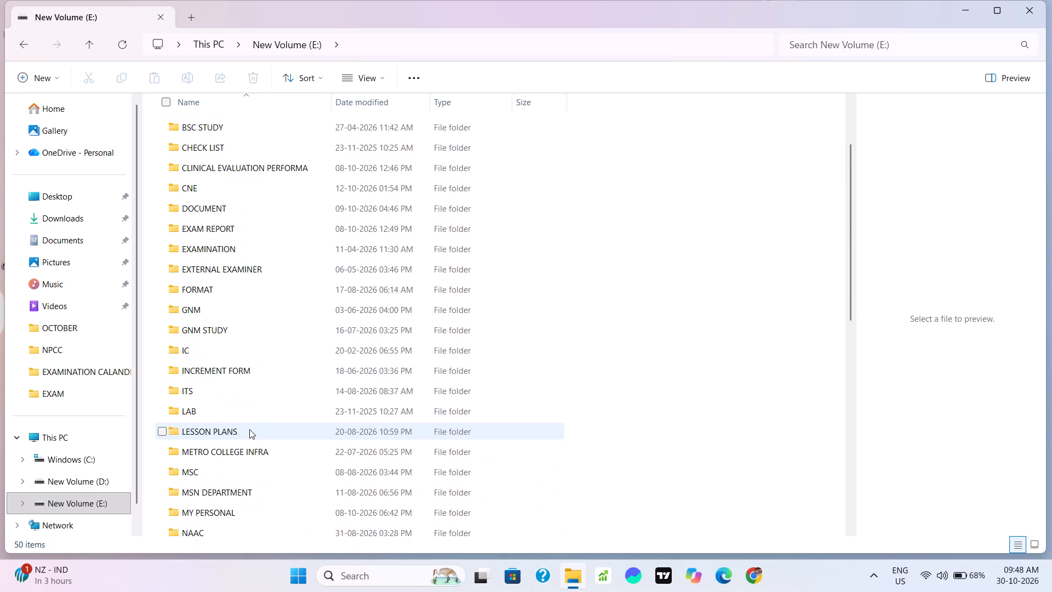
{"action": "double_click", "coordinate": [232, 248]}
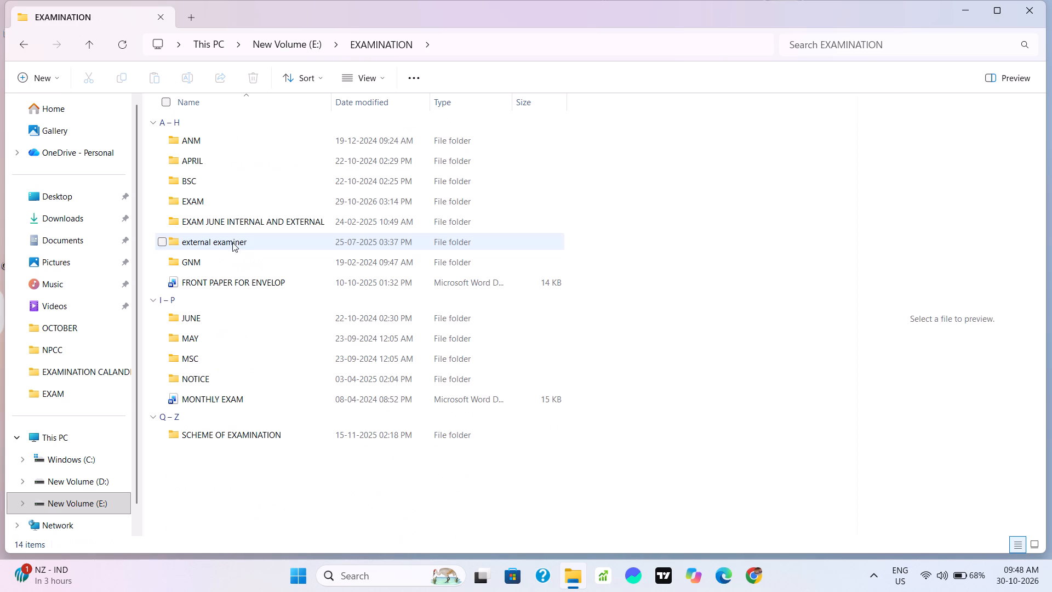
{"action": "double_click", "coordinate": [231, 194]}
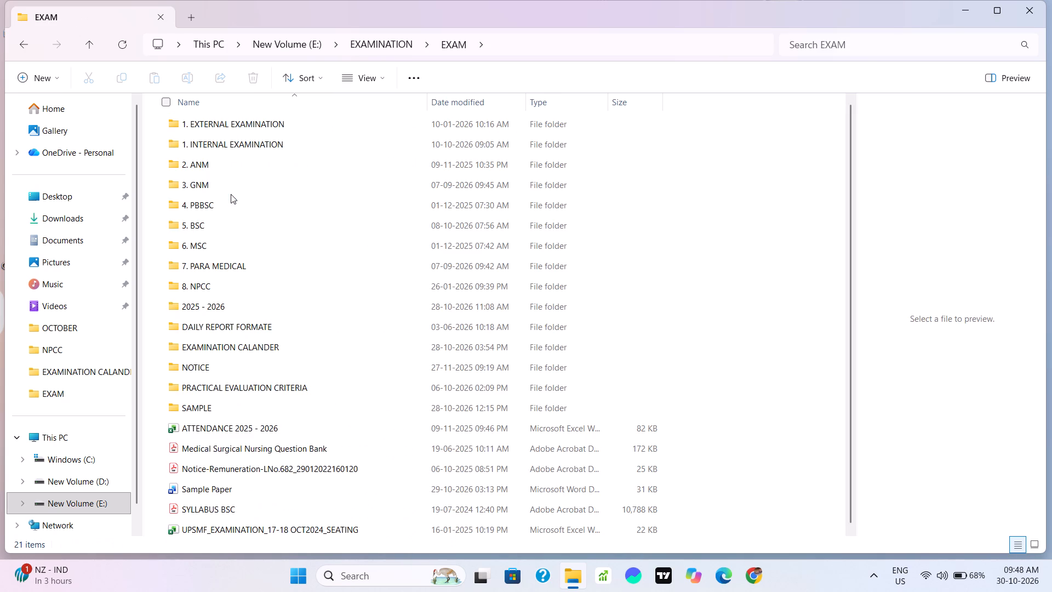
Open the Sample Paper Word document from the EXAM folder.
{"action": "scroll", "coordinate": [261, 307], "scroll_direction": "down", "scroll_amount": 1}
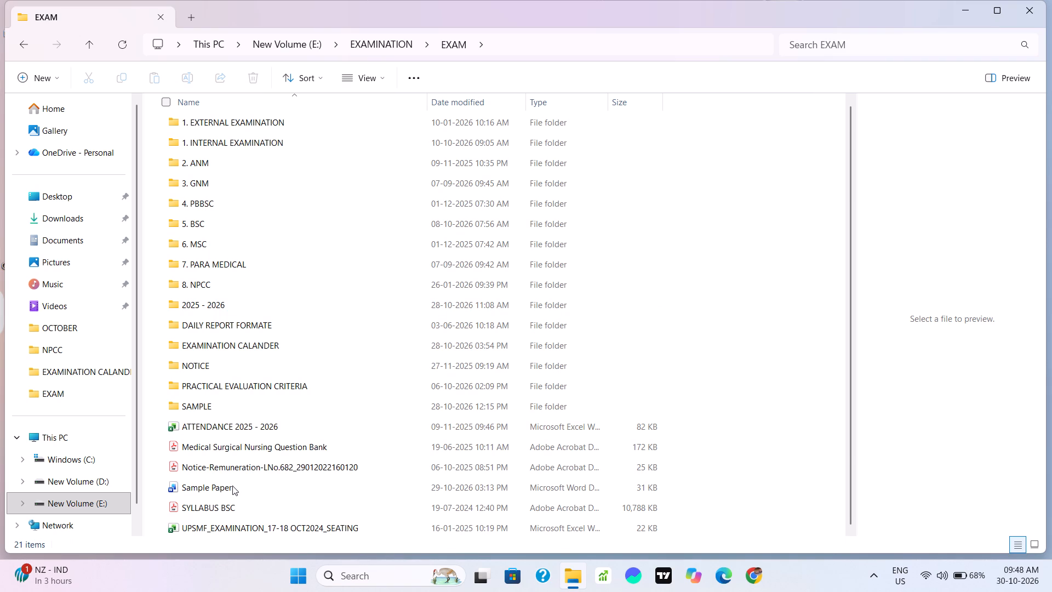
{"action": "double_click", "coordinate": [229, 488]}
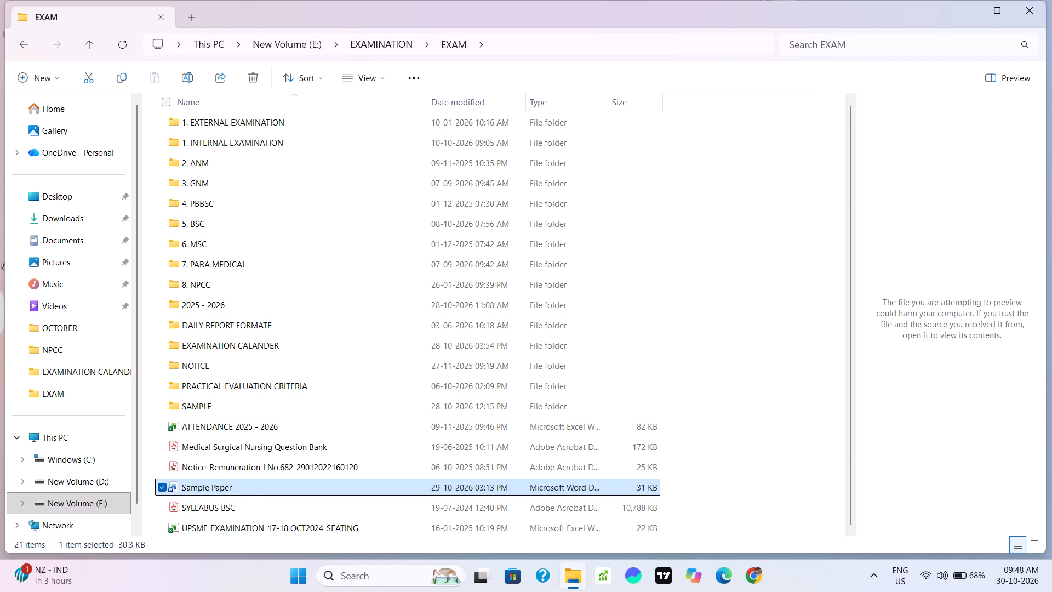
{"action": "double_click", "coordinate": [275, 484]}
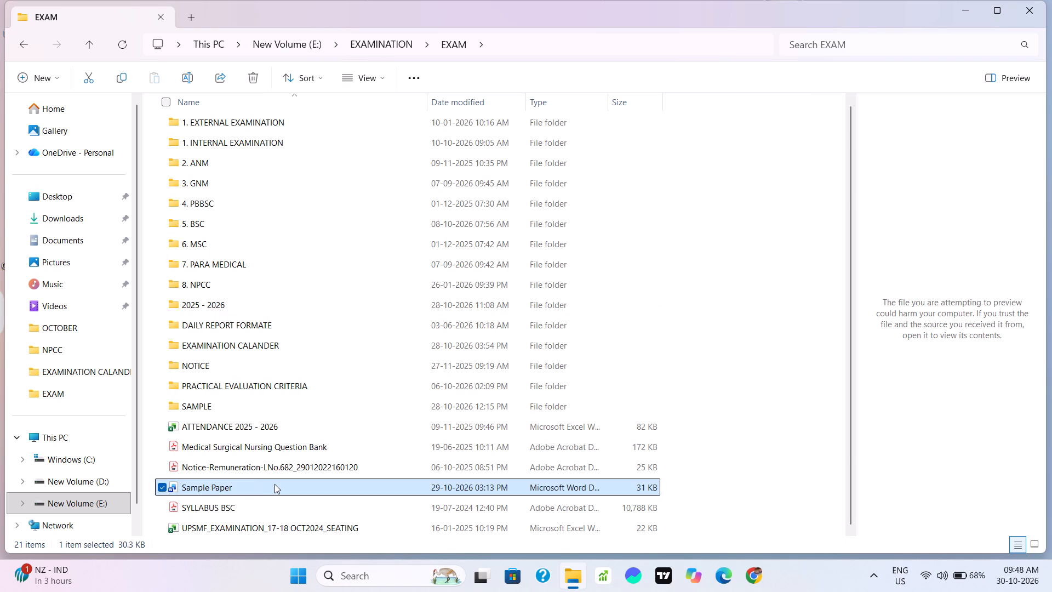
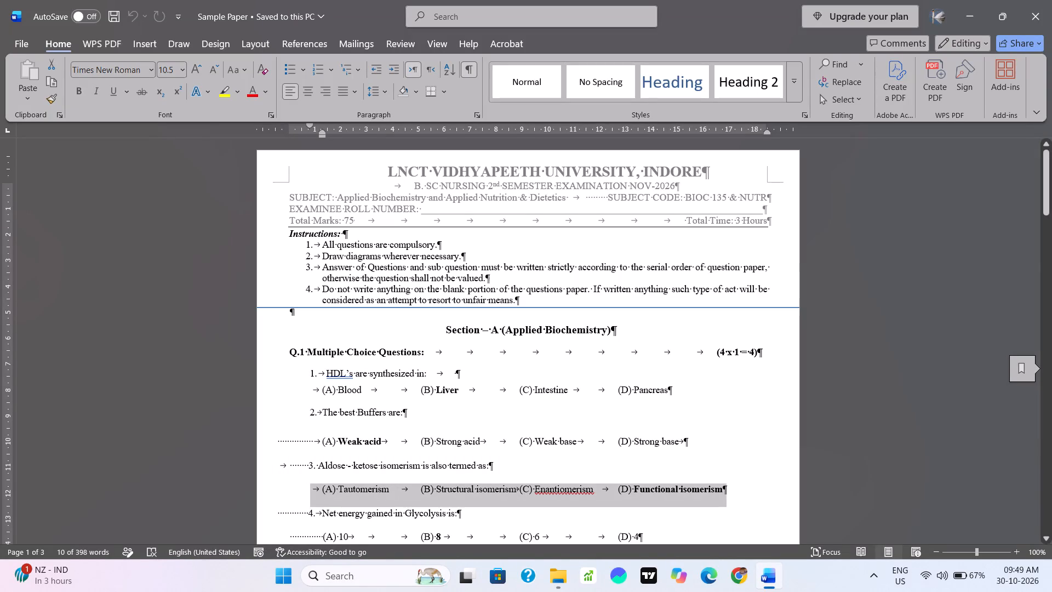
Read through the sample paper's questions from Section A (Applied Biochemistry) into Section B (Applied Nutrition & Dietetics).
{"action": "right_click", "coordinate": [470, 411]}
{"action": "left_click", "coordinate": [470, 411]}
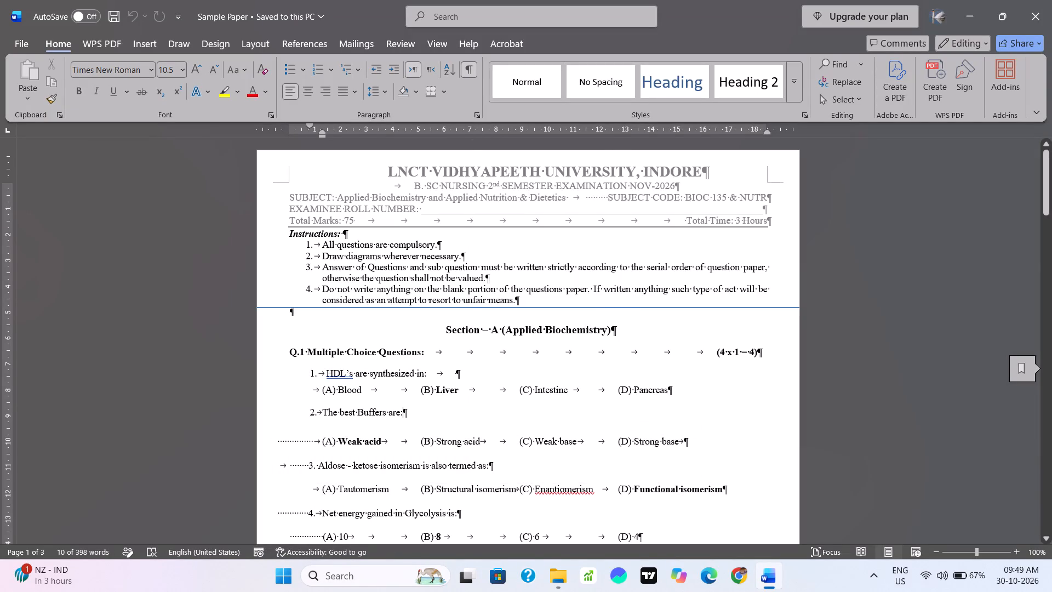
{"action": "left_click", "coordinate": [470, 411]}
{"action": "scroll", "coordinate": [470, 411], "scroll_direction": "down", "scroll_amount": 4}
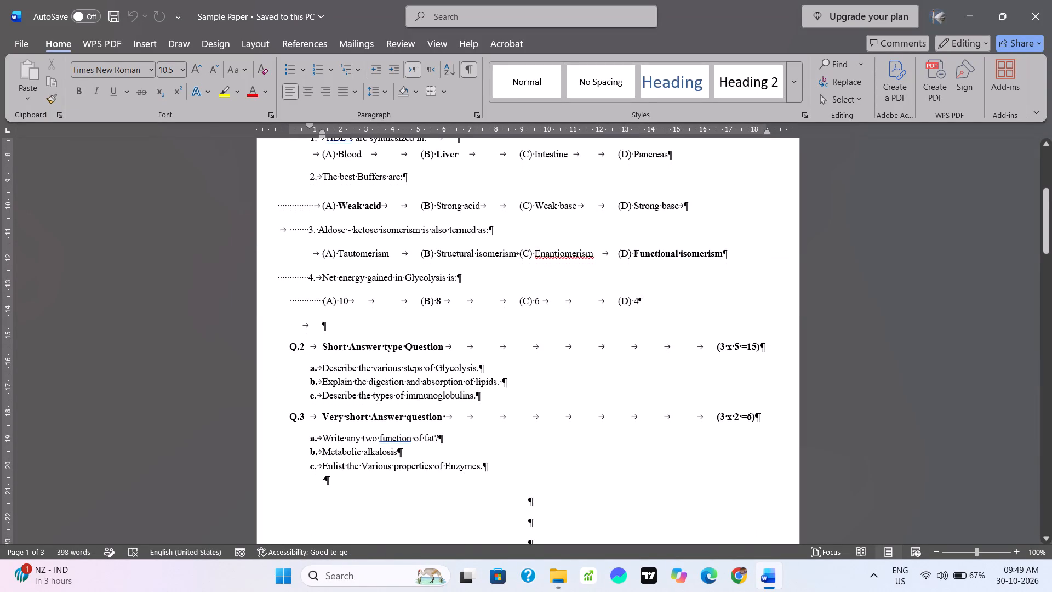
{"action": "scroll", "coordinate": [470, 411], "scroll_direction": "down", "scroll_amount": 4}
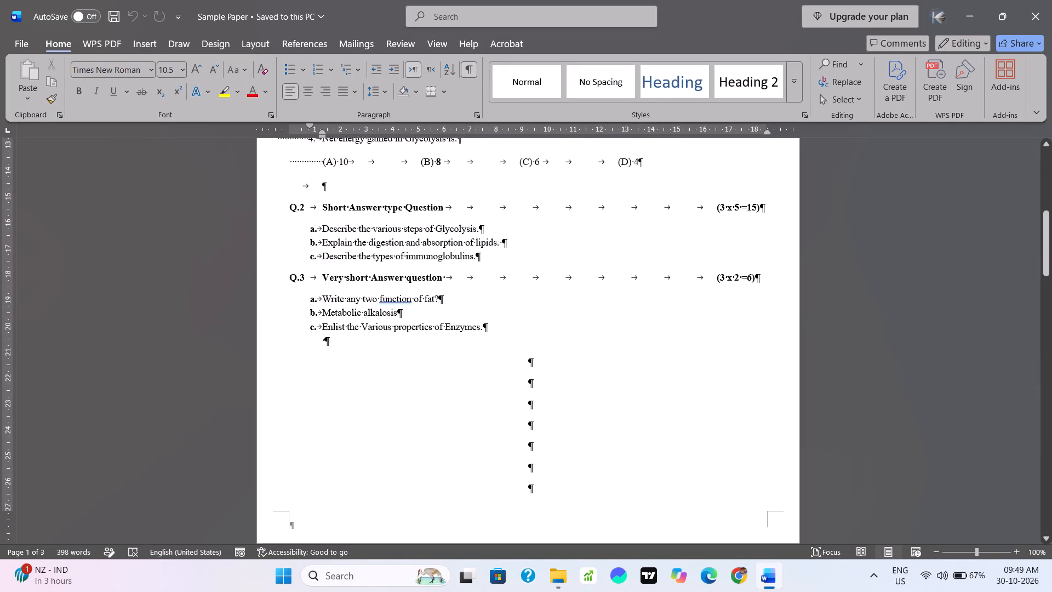
{"action": "scroll", "coordinate": [470, 411], "scroll_direction": "down", "scroll_amount": 1}
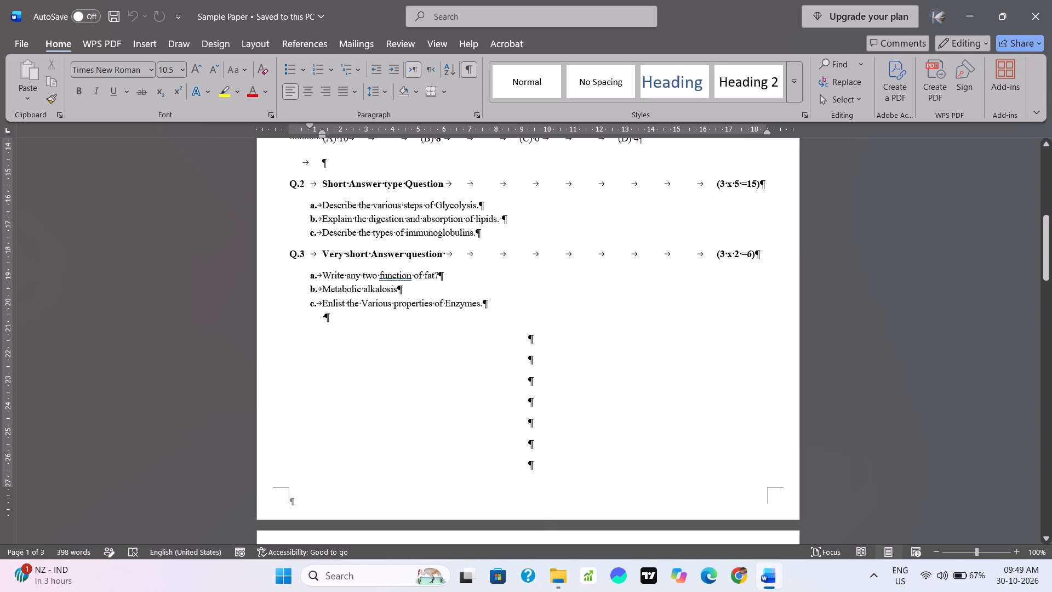
{"action": "scroll", "coordinate": [449, 348], "scroll_direction": "down", "scroll_amount": 5}
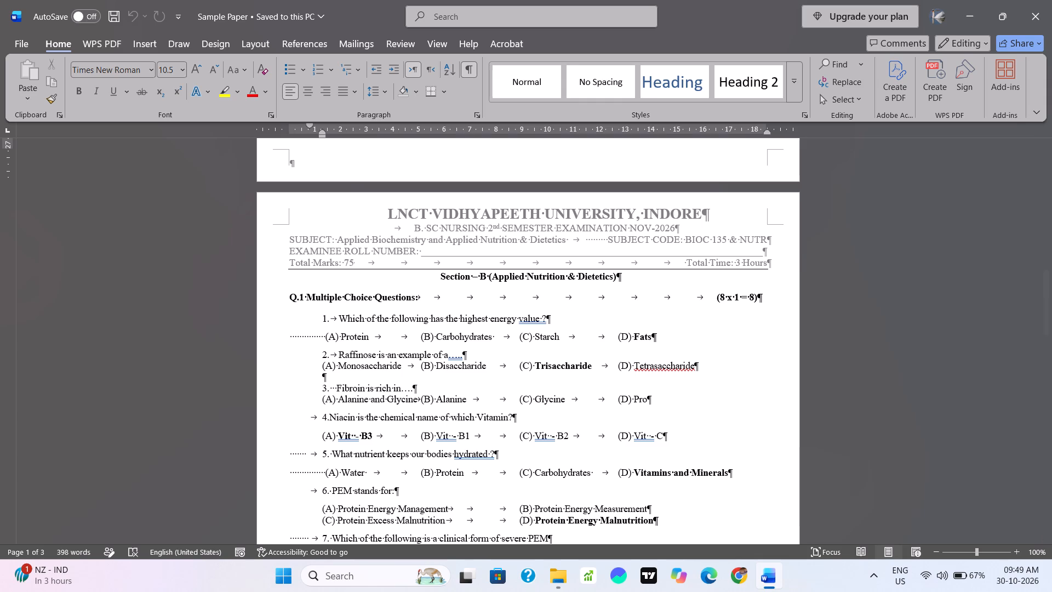
{"action": "scroll", "coordinate": [528, 412], "scroll_direction": "down", "scroll_amount": 1}
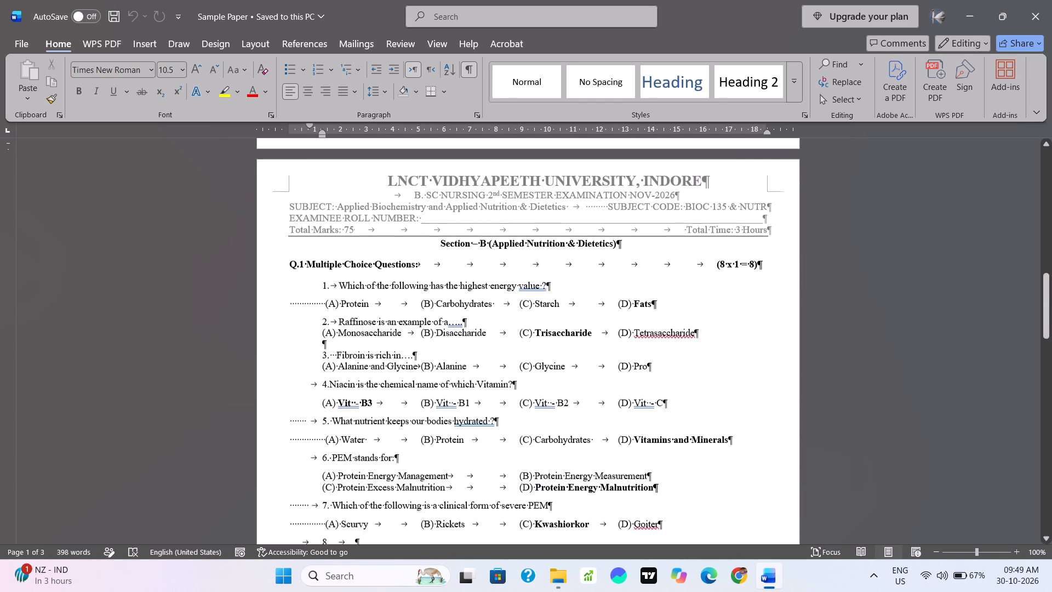
{"action": "scroll", "coordinate": [528, 412], "scroll_direction": "down", "scroll_amount": 3}
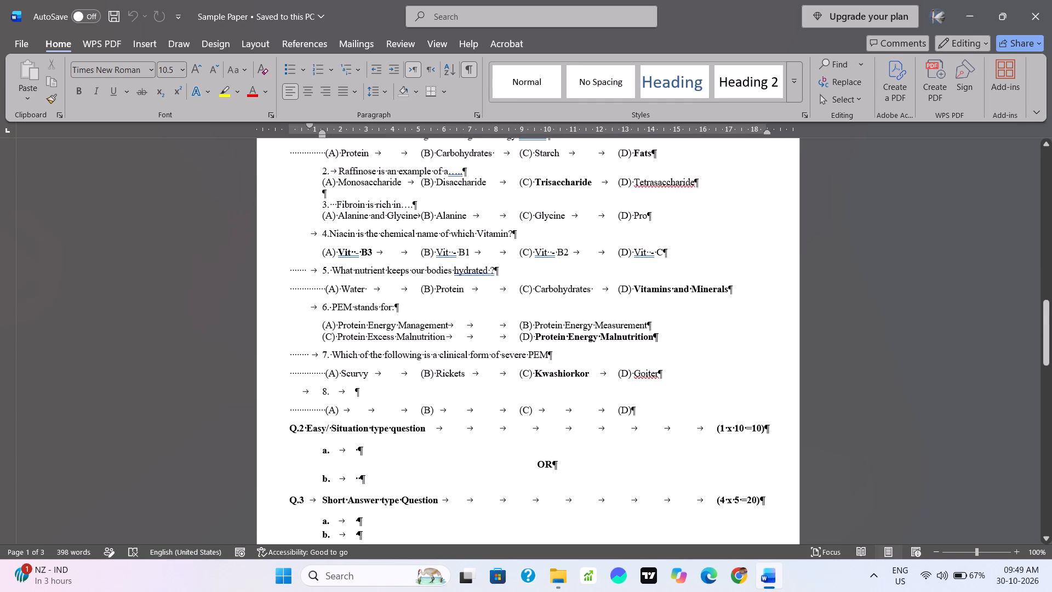
{"action": "scroll", "coordinate": [528, 412], "scroll_direction": "down", "scroll_amount": 1}
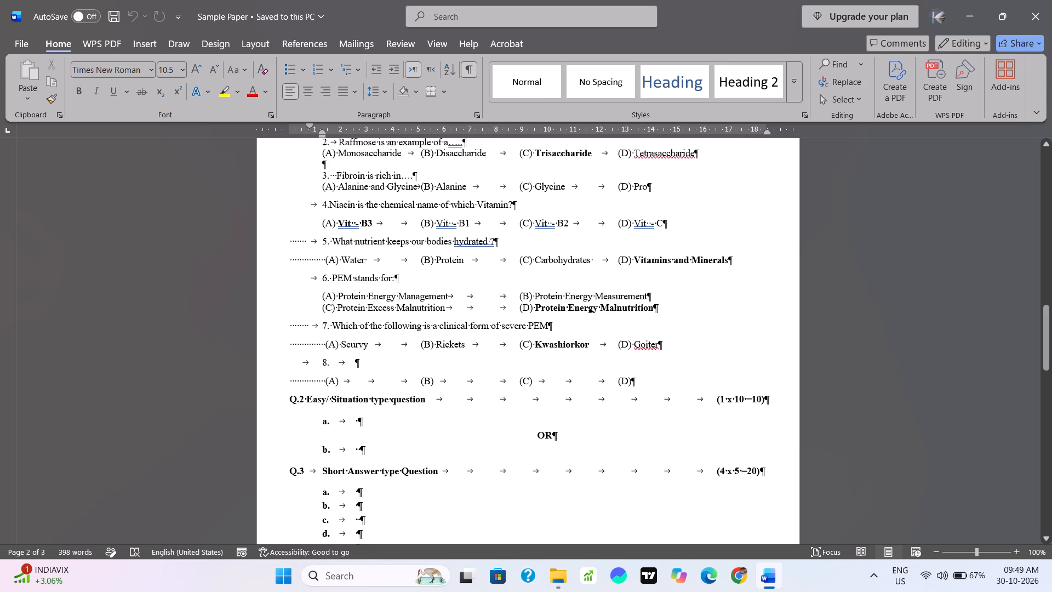
{"action": "scroll", "coordinate": [484, 451], "scroll_direction": "down", "scroll_amount": 1}
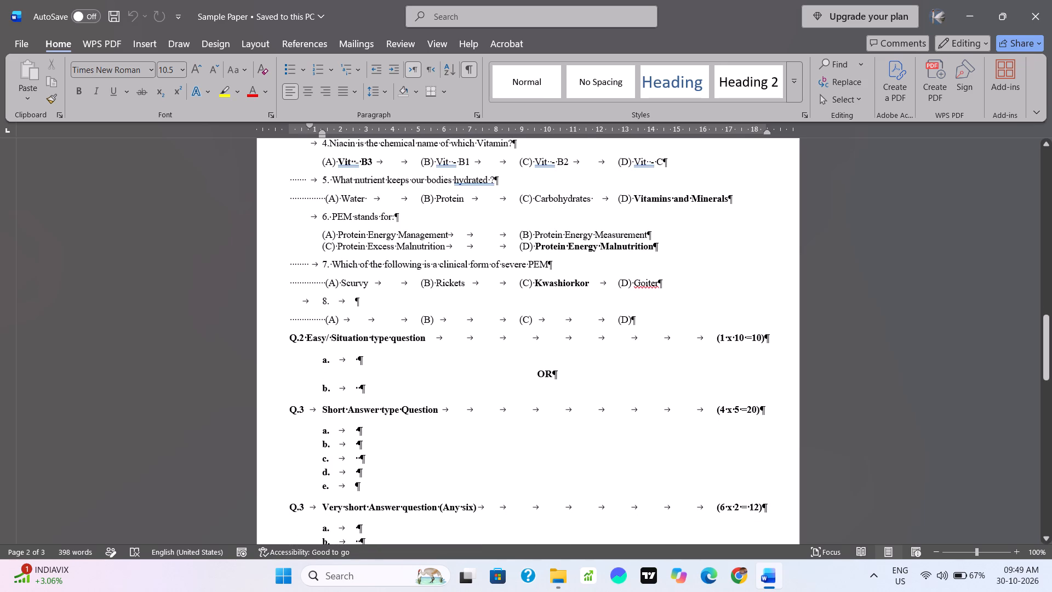
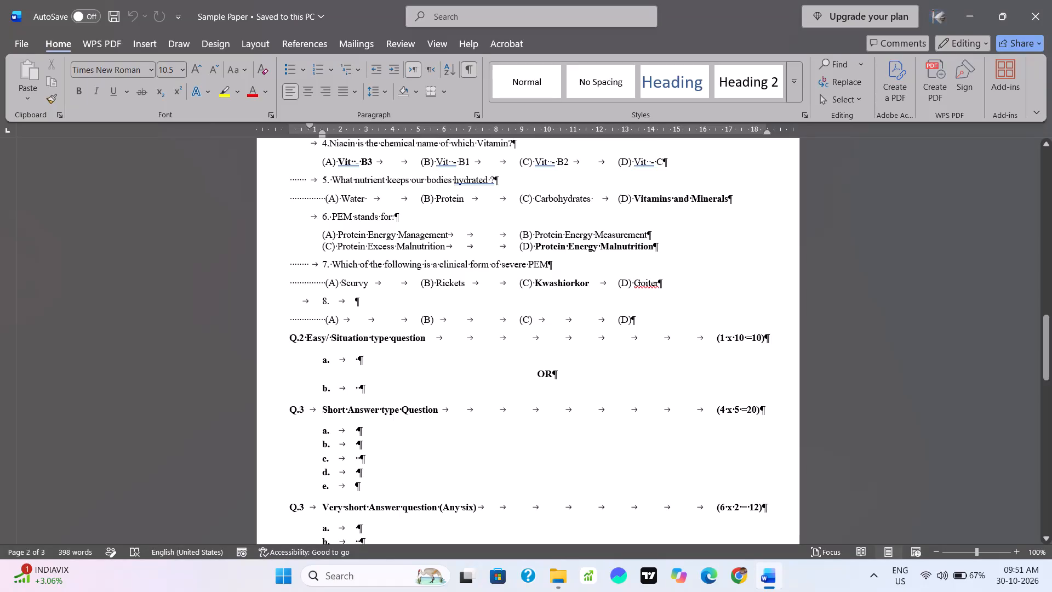
Fill in Section B question 8 as "Liver Damage is caused due to the overdose of which vitamin?", one space after its number.
{"action": "left_click", "coordinate": [356, 297]}
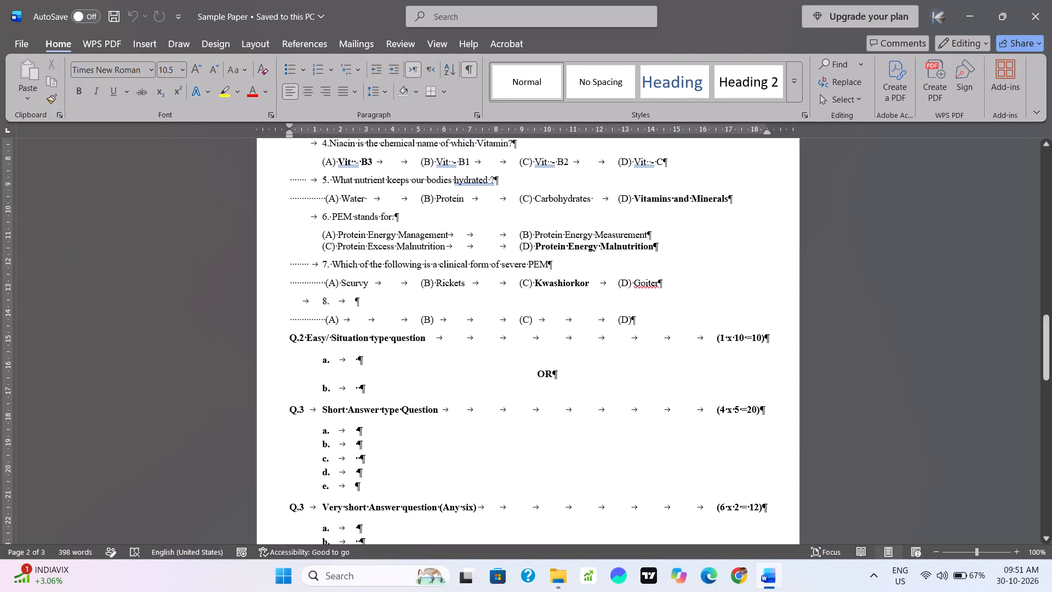
{"action": "key", "text": "BackSpace"}
{"action": "key", "text": "space"}
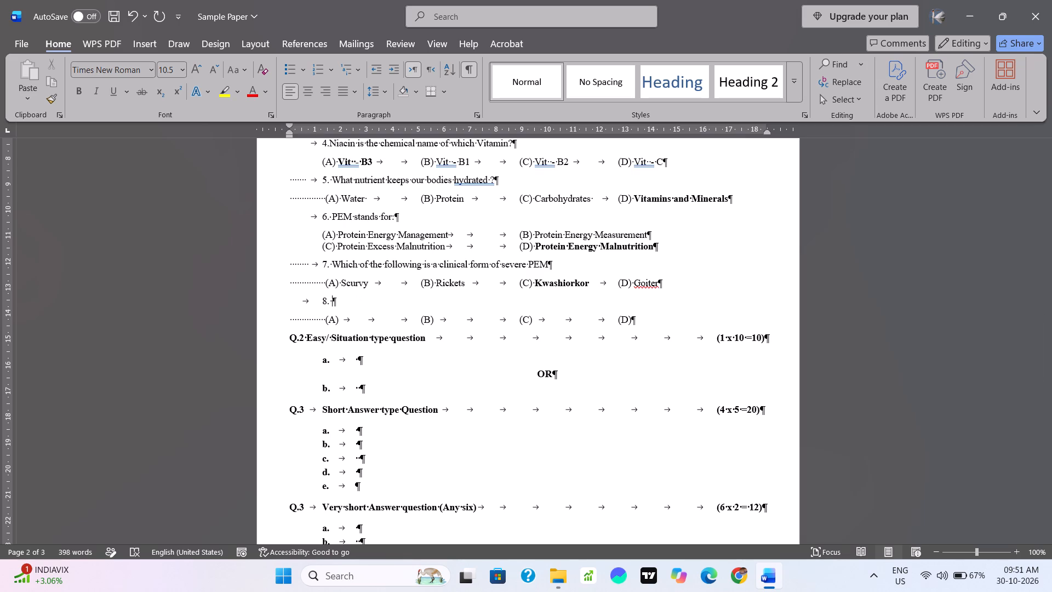
{"action": "key", "text": "l"}
{"action": "key", "text": "BackSpace"}
{"action": "type", "text": "Li"}
{"action": "type", "text": "ver"}
{"action": "key", "text": "space"}
{"action": "type", "text": "Damage"}
{"action": "key", "text": "space"}
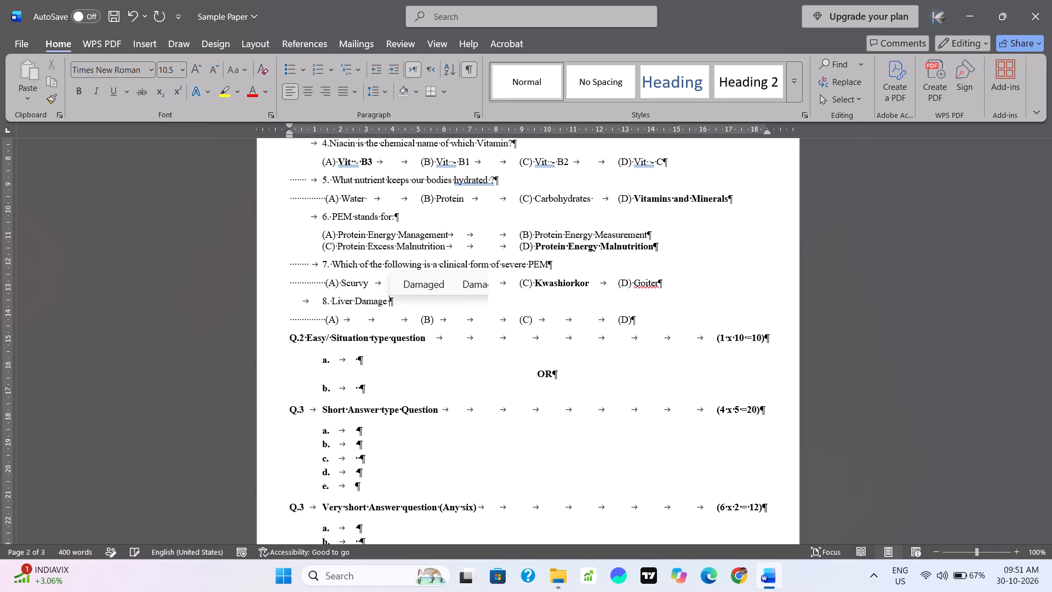
{"action": "type", "text": "is"}
{"action": "key", "text": "space"}
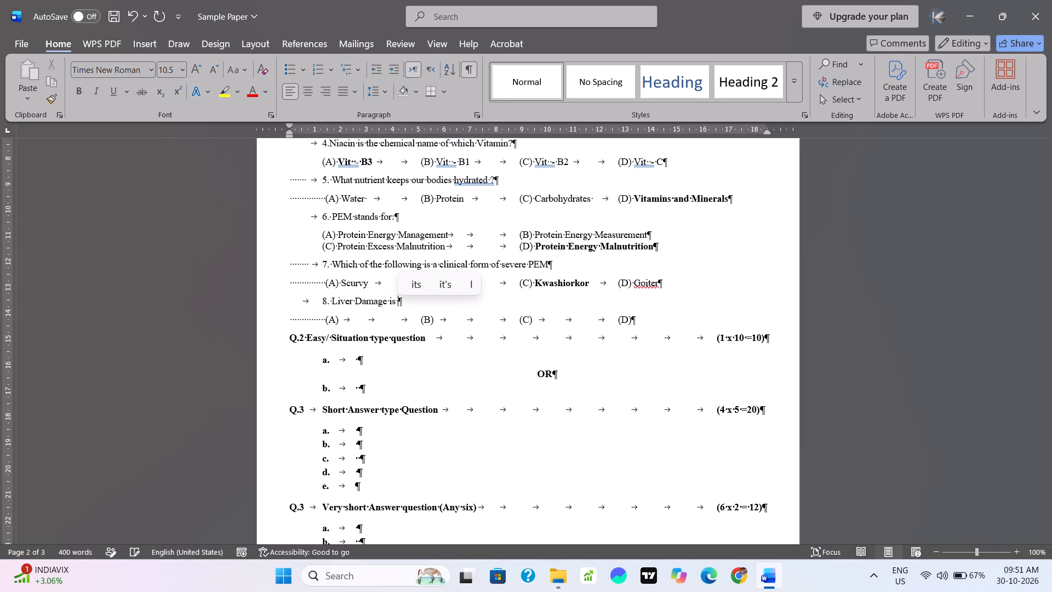
{"action": "type", "text": "caused"}
{"action": "key", "text": "space"}
{"action": "type", "text": "due"}
{"action": "key", "text": "space"}
{"action": "type", "text": "to the"}
{"action": "key", "text": "space"}
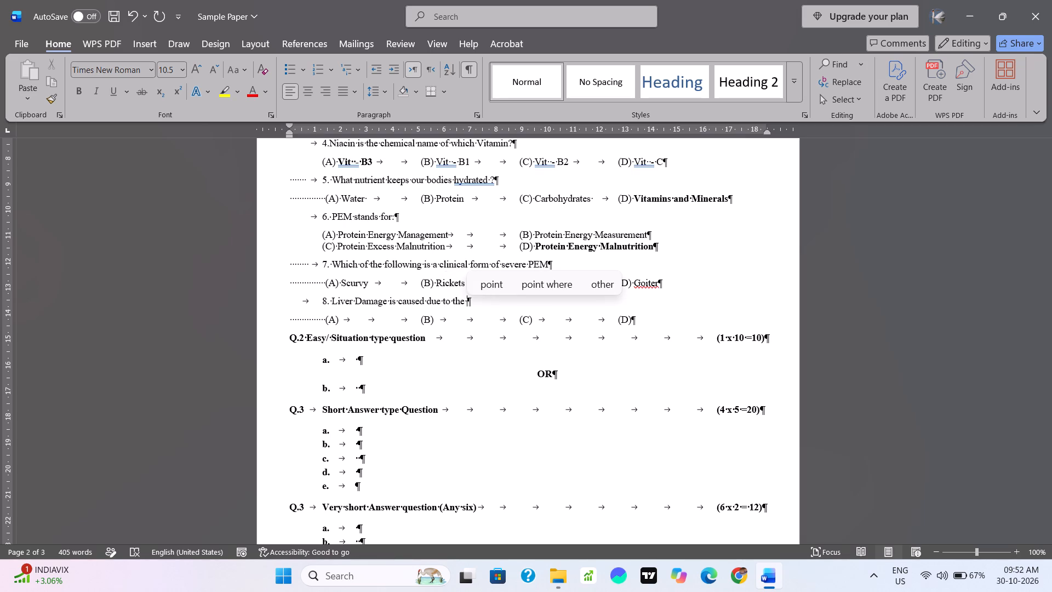
{"action": "type", "text": "over"}
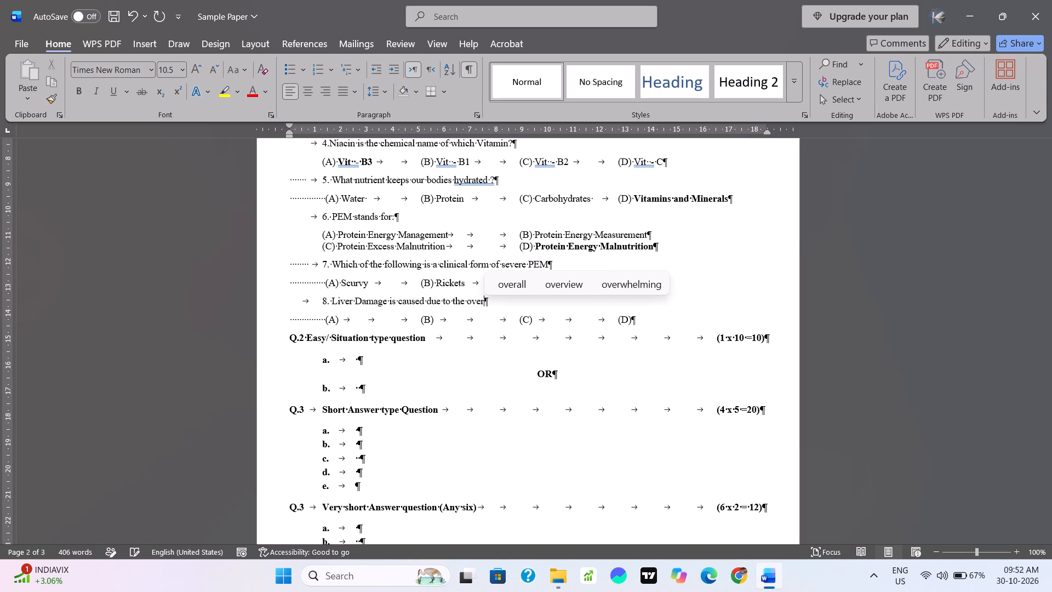
{"action": "type", "text": "dose"}
{"action": "key", "text": "space"}
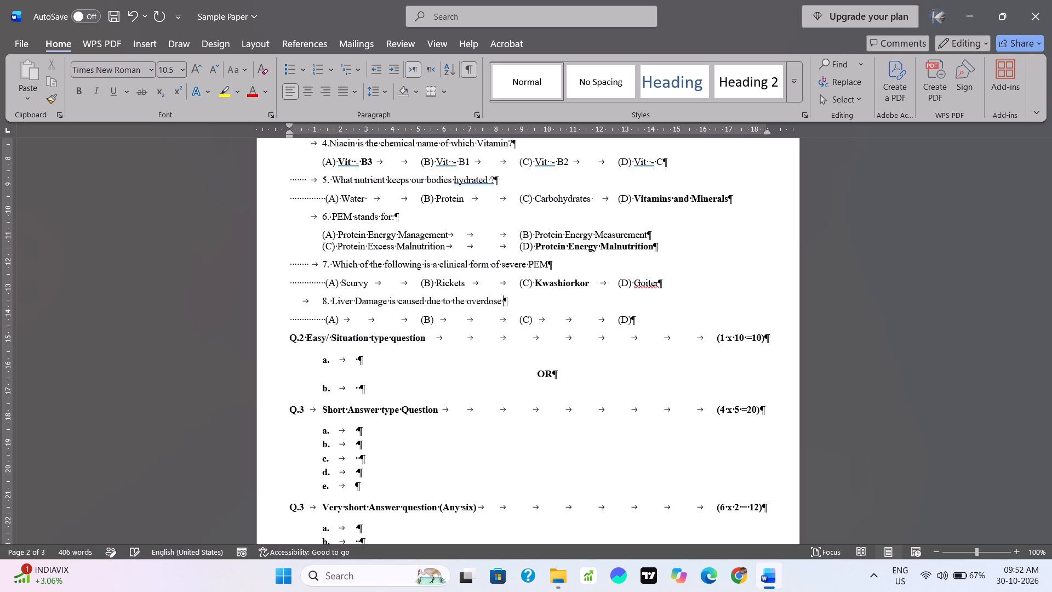
{"action": "type", "text": "of which"}
{"action": "key", "text": "space"}
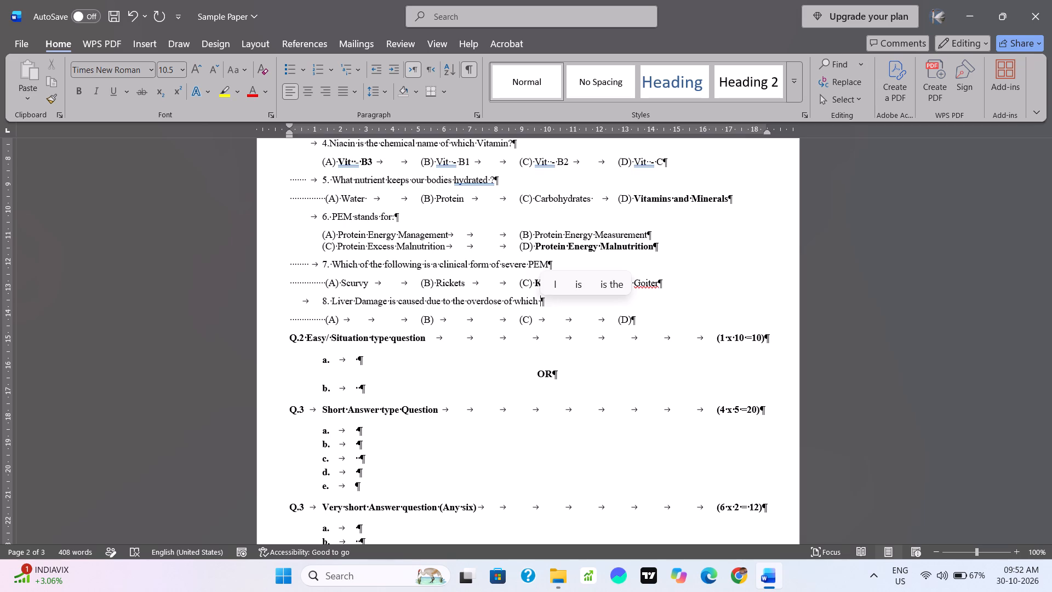
{"action": "key", "text": "shift+v"}
{"action": "key", "text": "BackSpace"}
{"action": "type", "text": "vit"}
{"action": "type", "text": "amin"}
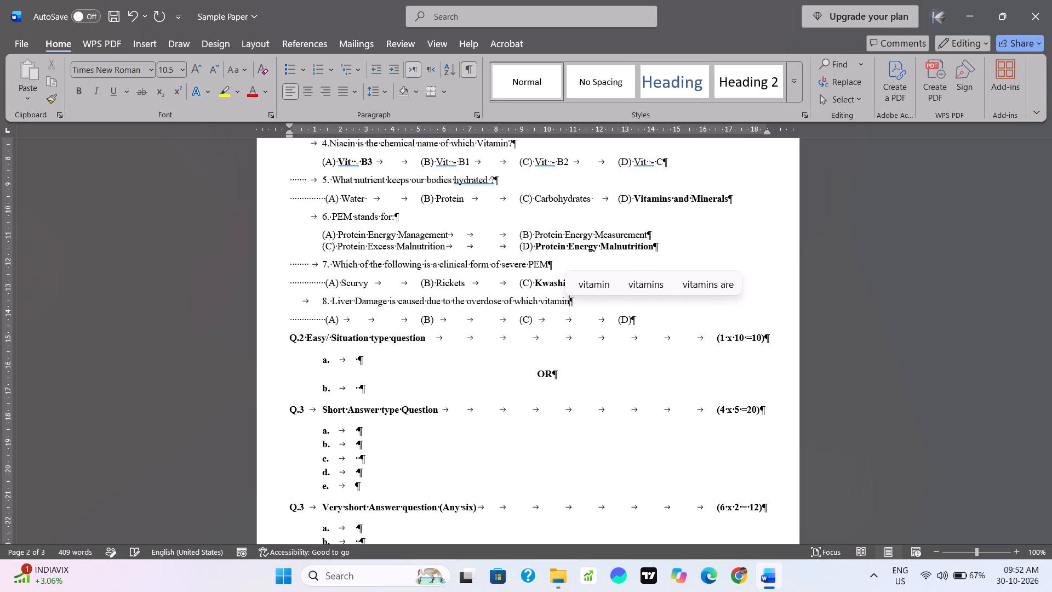
{"action": "key", "text": "shift+question"}
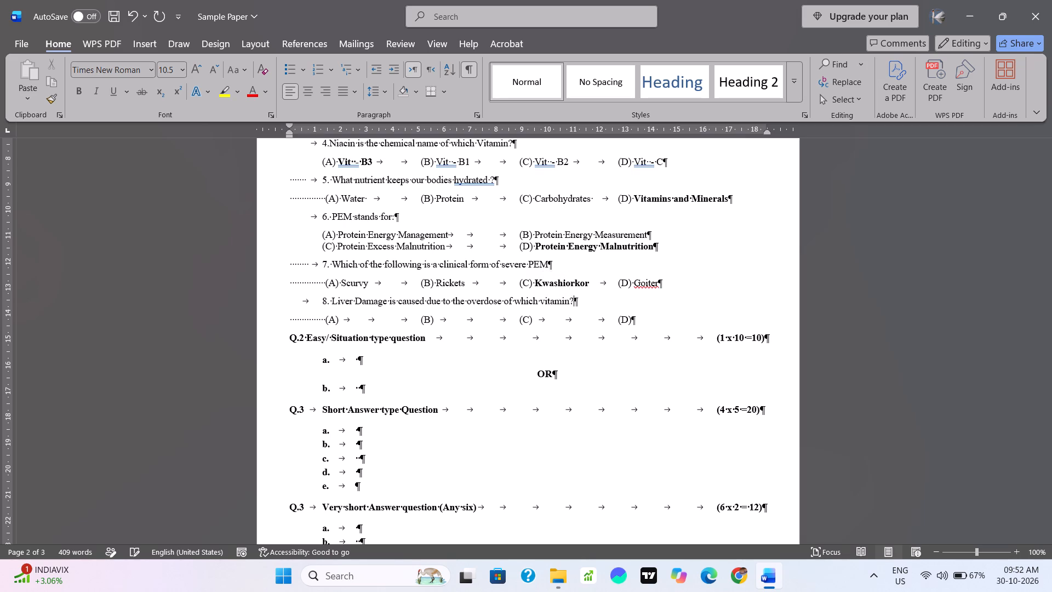
Enter "Vitamin B1" as option (A) of question 8.
{"action": "left_click", "coordinate": [345, 318]}
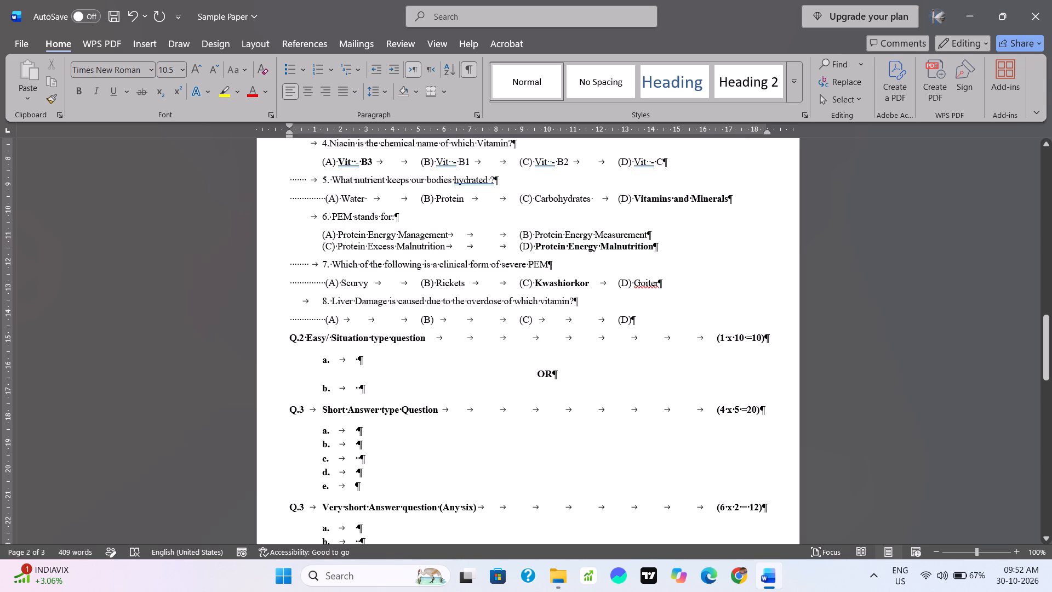
{"action": "key", "text": "space"}
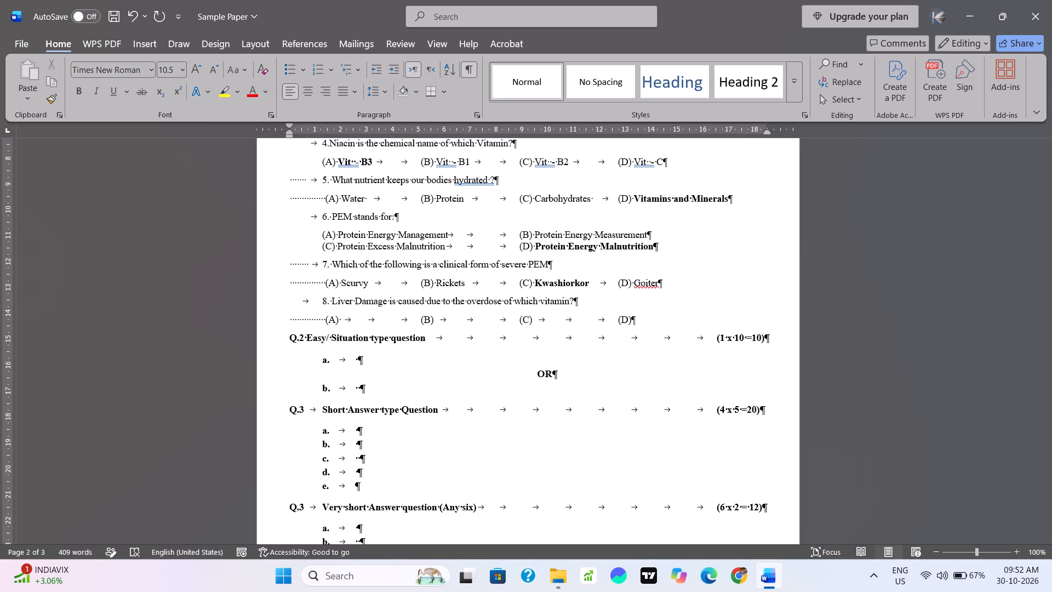
{"action": "type", "text": "VI"}
{"action": "key", "text": "BackSpace"}
{"action": "type", "text": "itamin"}
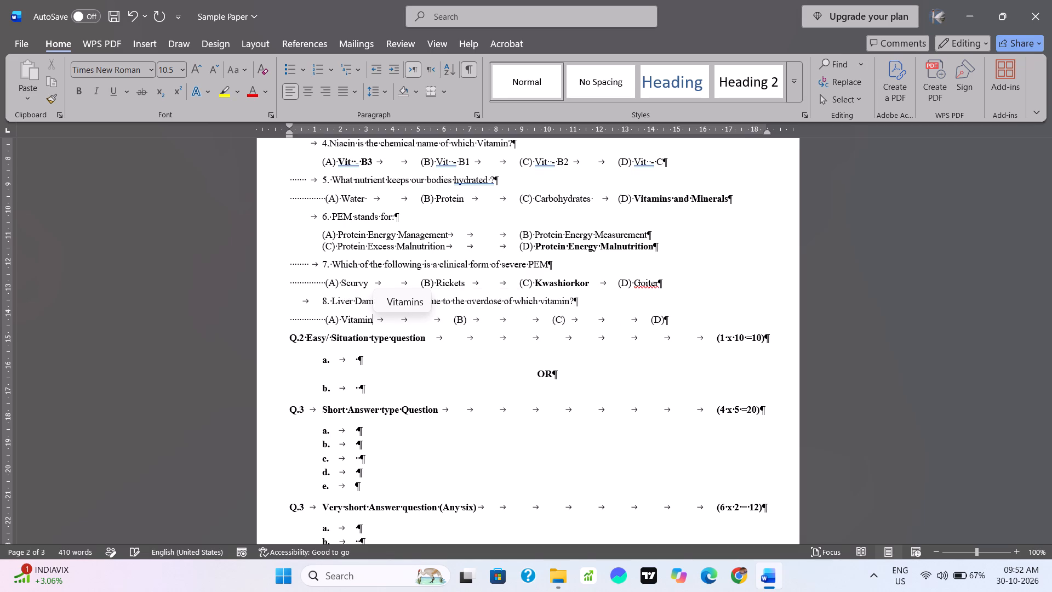
{"action": "key", "text": "space"}
{"action": "key", "text": "shift+b"}
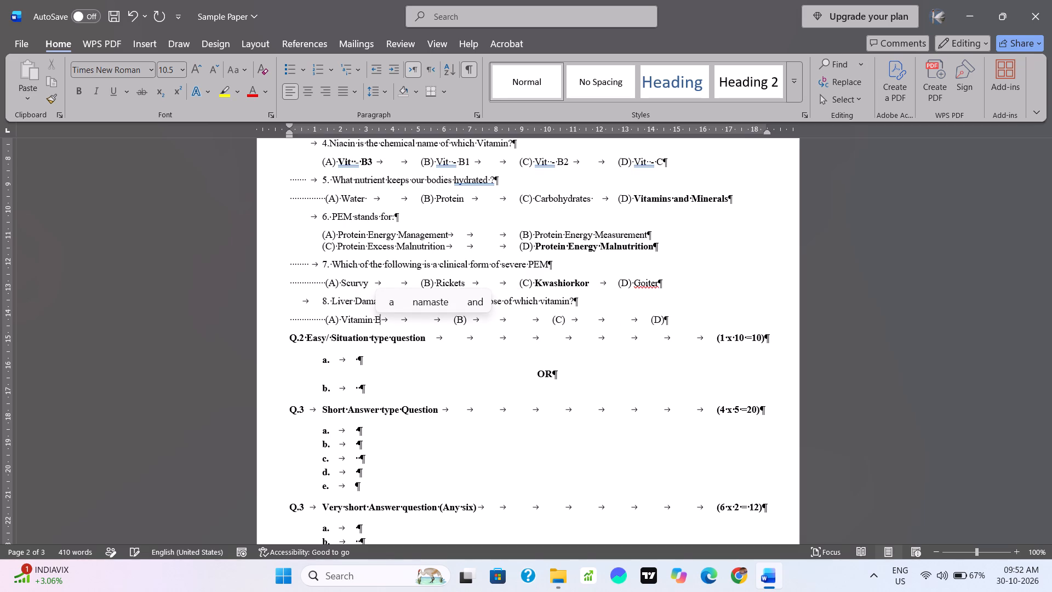
{"action": "key", "text": "1"}
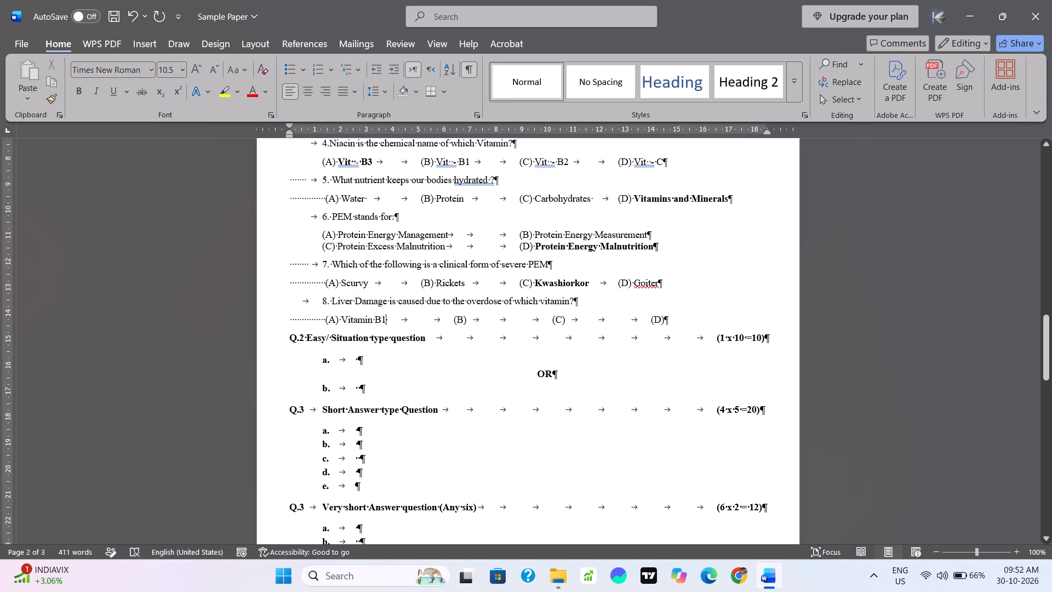
Copy "Vitamin B1" from option (A) into option (B) of question 8 and remove surplus tabs to realign the options.
{"action": "left_click_drag", "start_coordinate": [340, 318], "coordinate": [389, 322]}
{"action": "key", "text": "ctrl+c"}
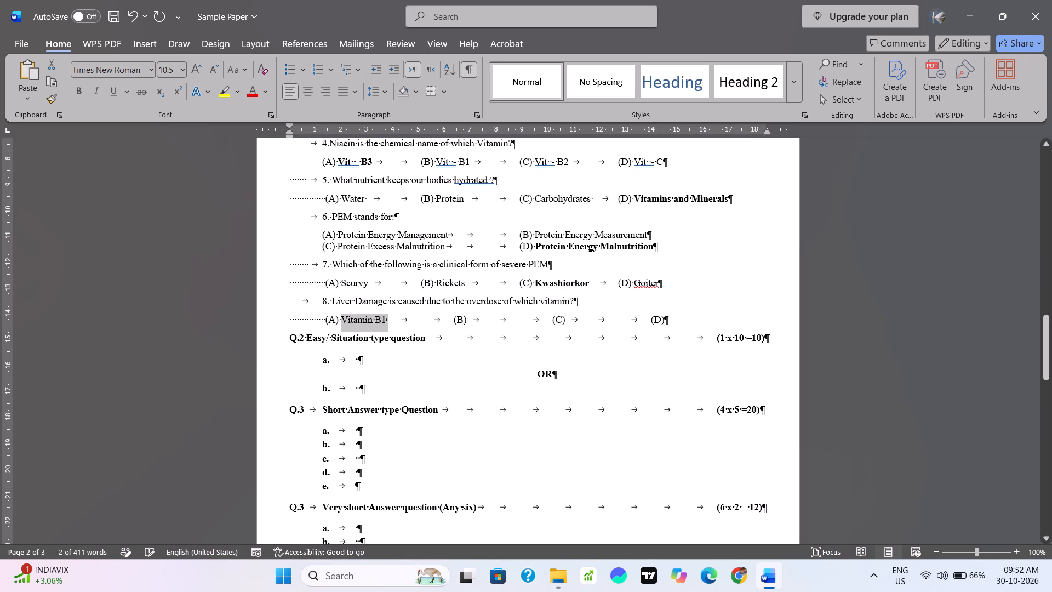
{"action": "left_click", "coordinate": [467, 321]}
{"action": "key", "text": "space"}
{"action": "key", "text": "ctrl+v"}
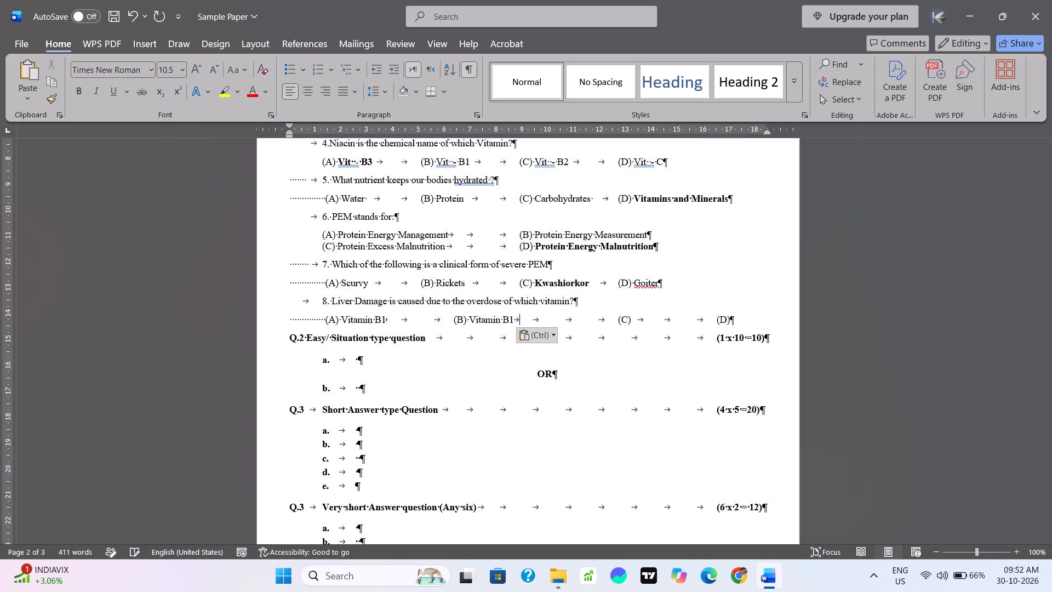
{"action": "left_click", "coordinate": [453, 321]}
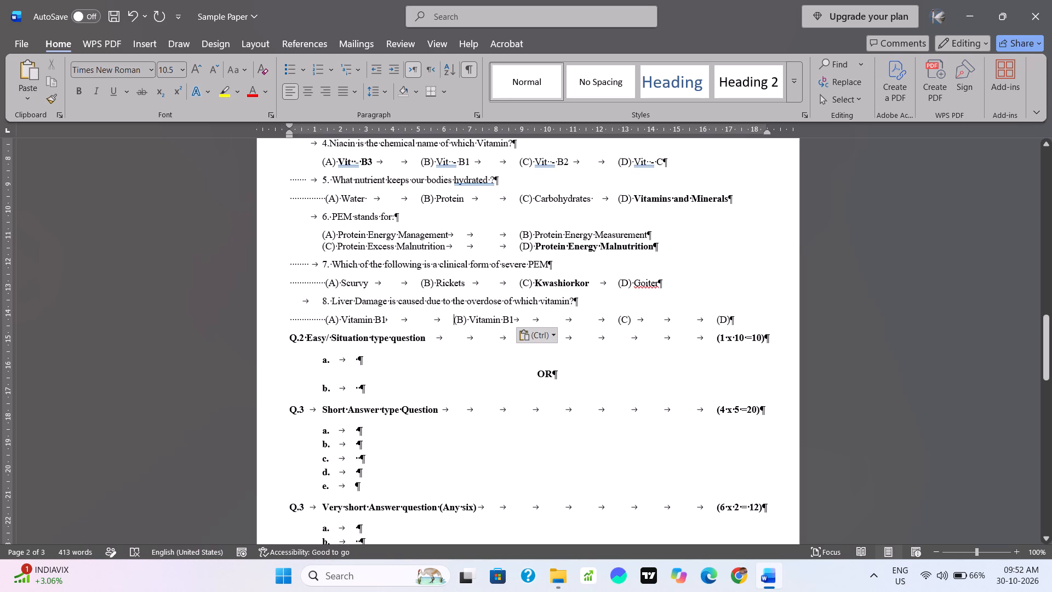
{"action": "key", "text": "BackSpace"}
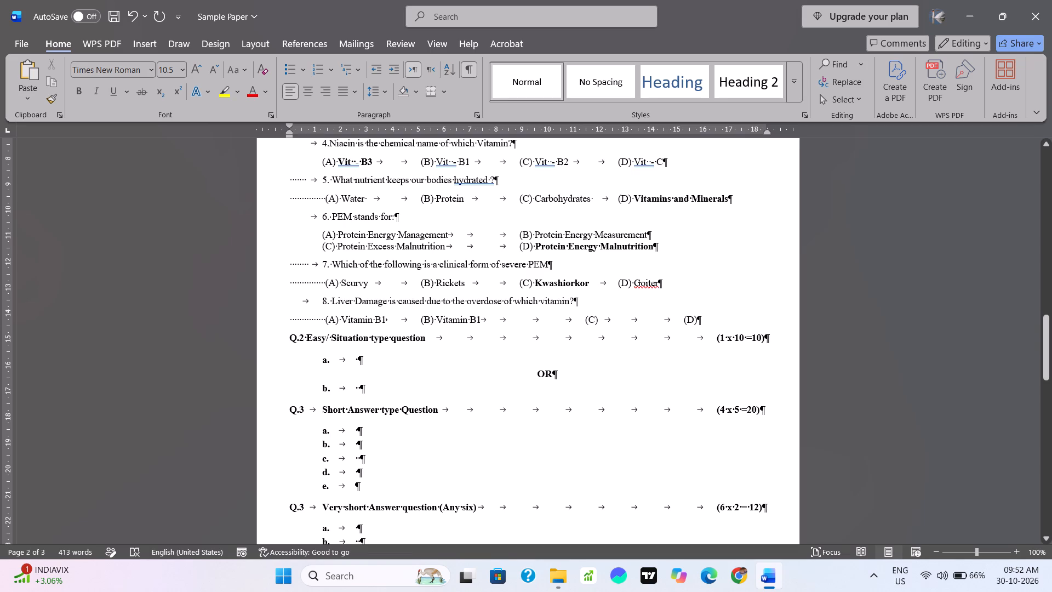
{"action": "left_click", "coordinate": [483, 319]}
{"action": "key", "text": "Delete"}
{"action": "key", "text": "Delete"}
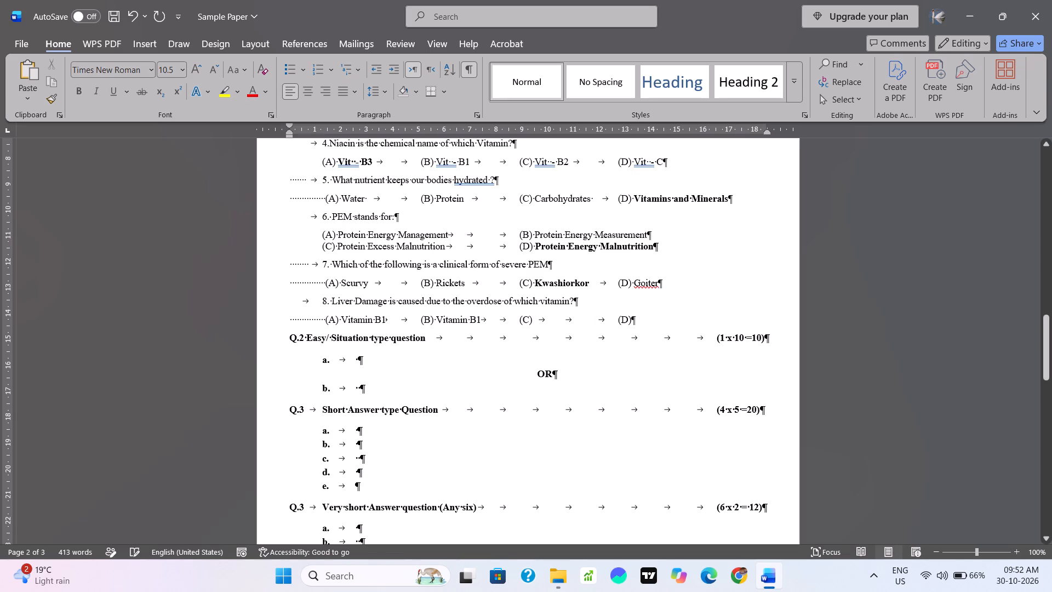
Paste "Vitamin B1" into option (C) of question 8 and remove the extra tabs before option (D).
{"action": "left_click", "coordinate": [533, 320]}
{"action": "key", "text": "space"}
{"action": "key", "text": "ctrl+v"}
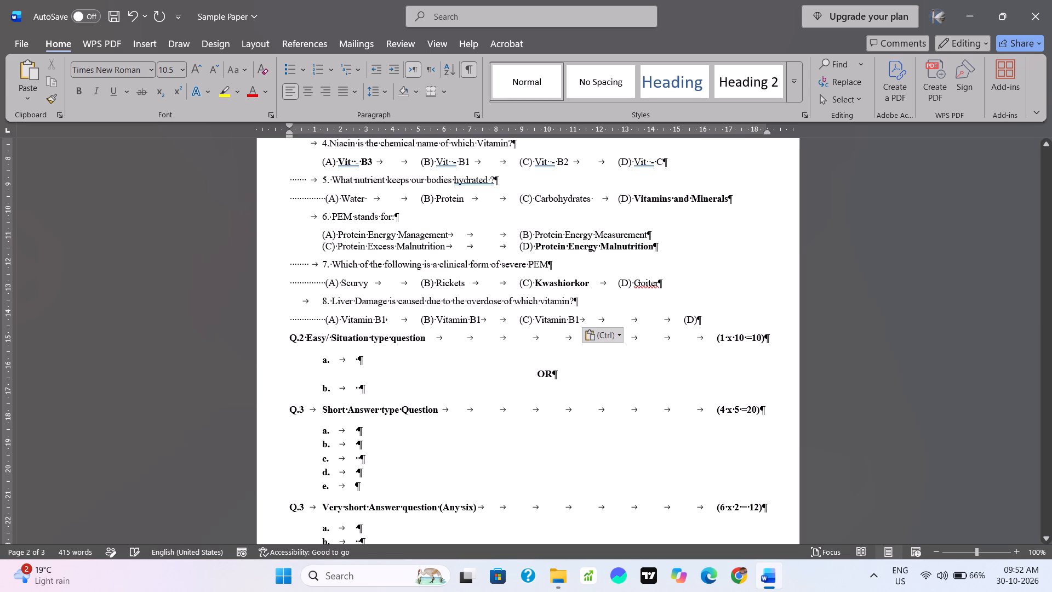
{"action": "key", "text": "Delete"}
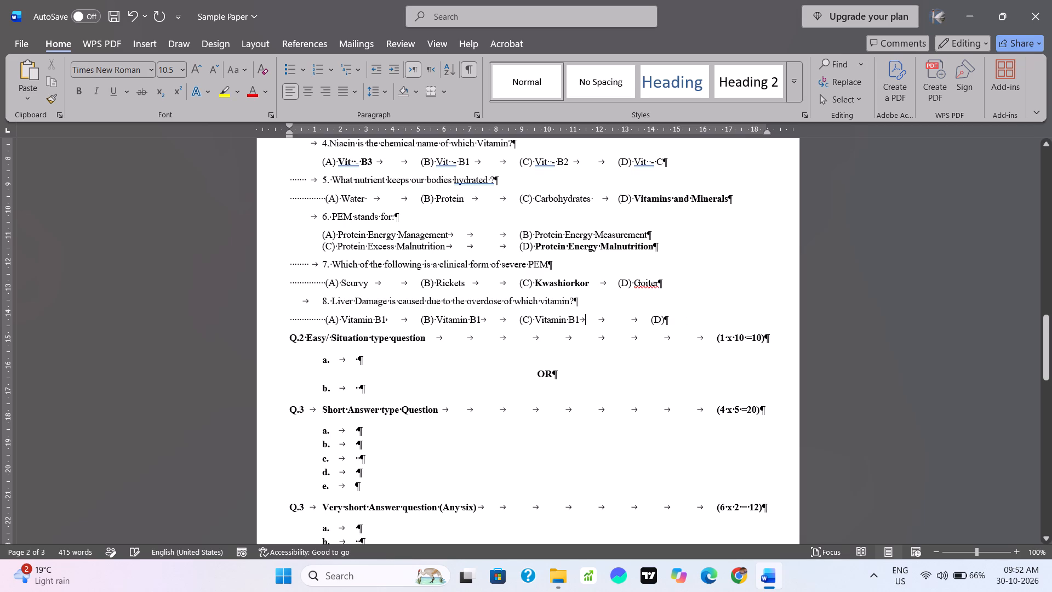
{"action": "key", "text": "Delete"}
Change question 8's option (B) to Vitamin B2 and option (C) to Vitamin B3.
{"action": "left_click", "coordinate": [482, 320]}
{"action": "key", "text": "BackSpace"}
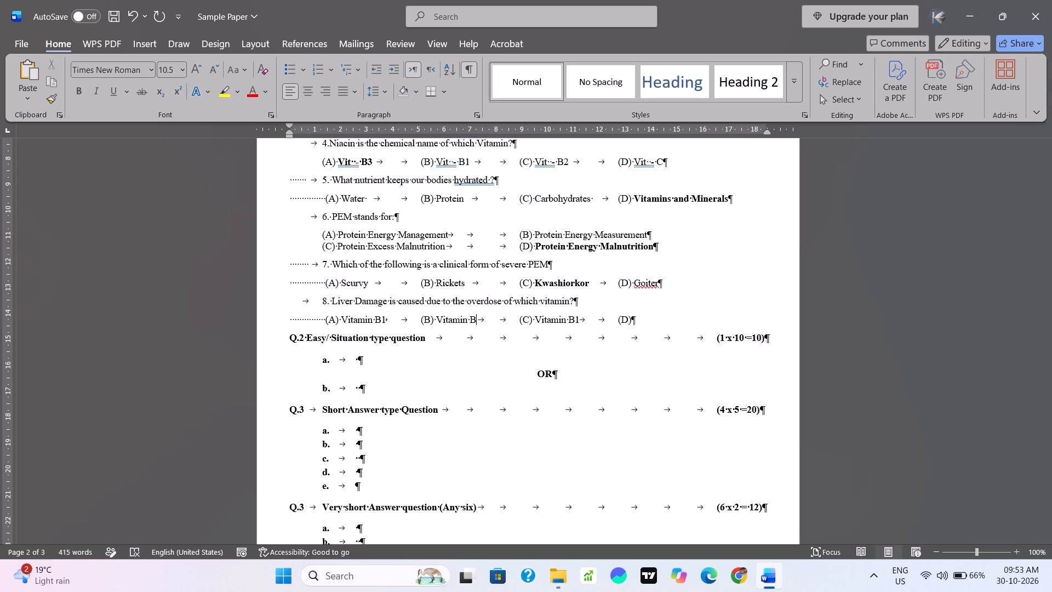
{"action": "key", "text": "2"}
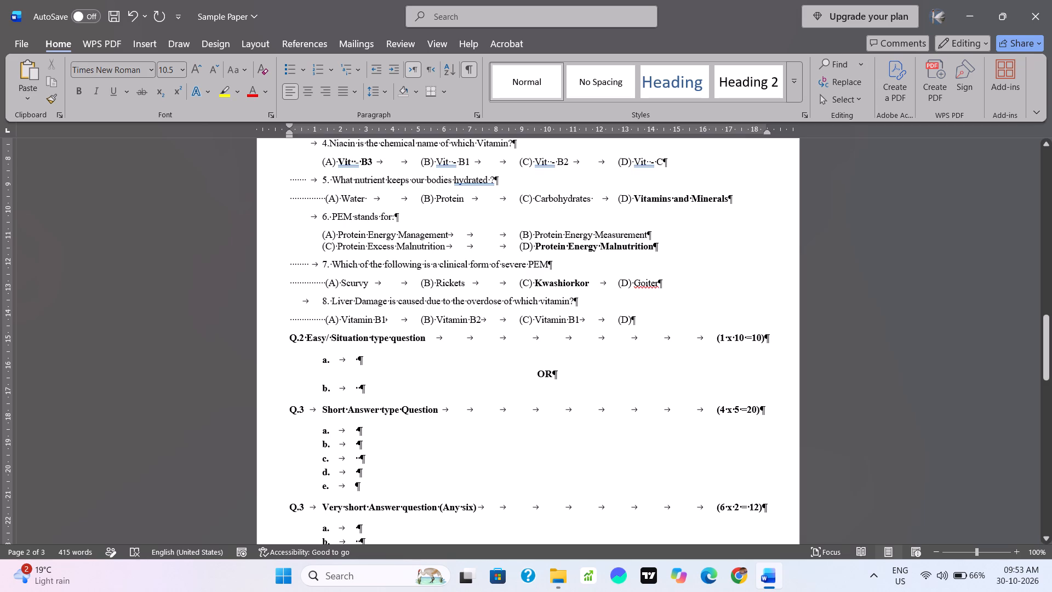
{"action": "left_click", "coordinate": [577, 321]}
{"action": "key", "text": "Right"}
{"action": "key", "text": "BackSpace"}
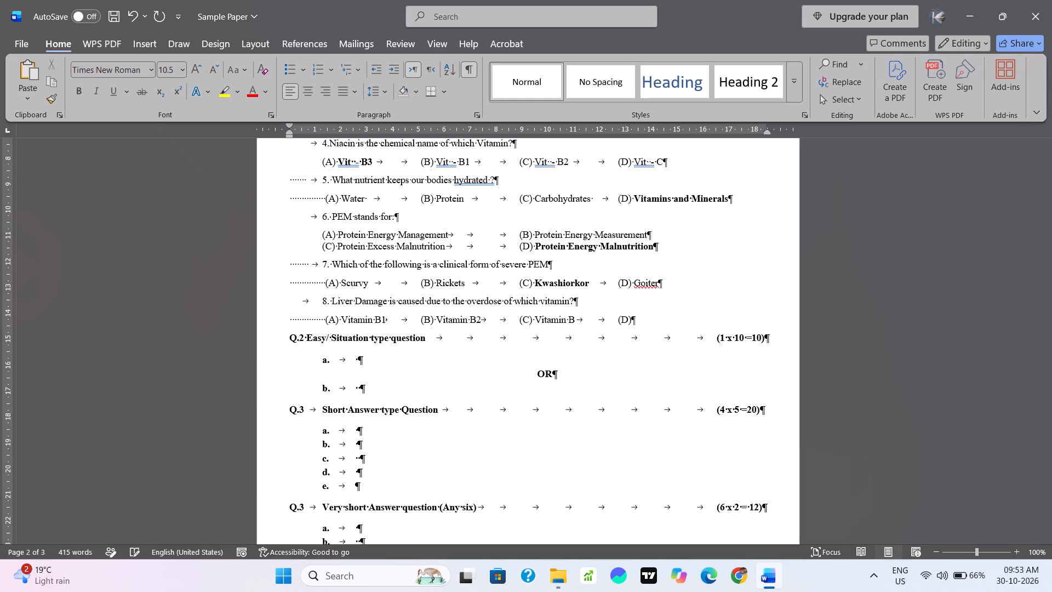
{"action": "key", "text": "3"}
Fill in option (D) of question 8 as "Vitamin D", reusing the copied vitamin text.
{"action": "left_click", "coordinate": [636, 321]}
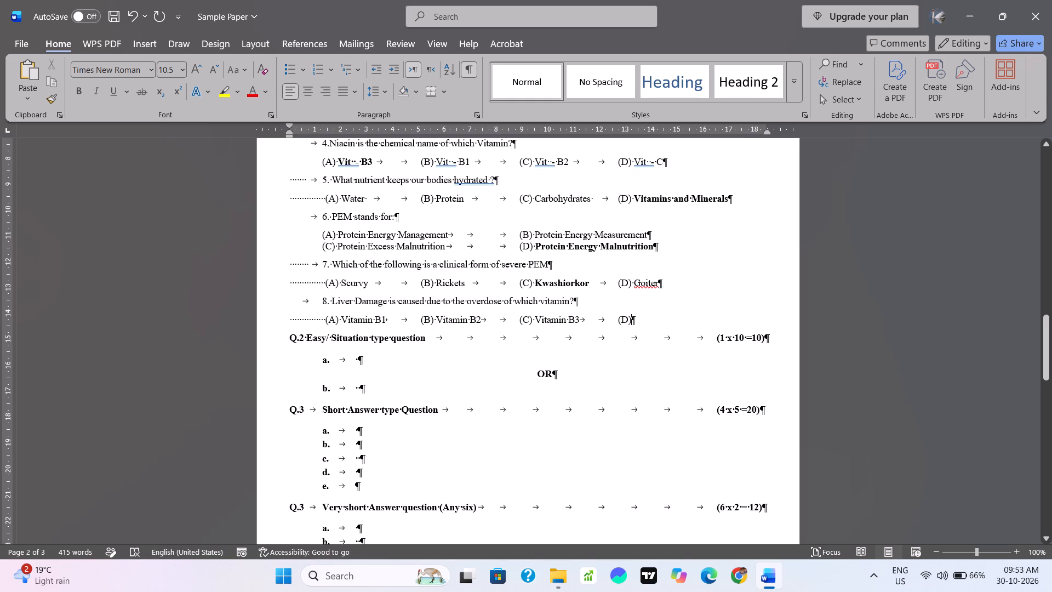
{"action": "key", "text": "space"}
{"action": "key", "text": "ctrl+v"}
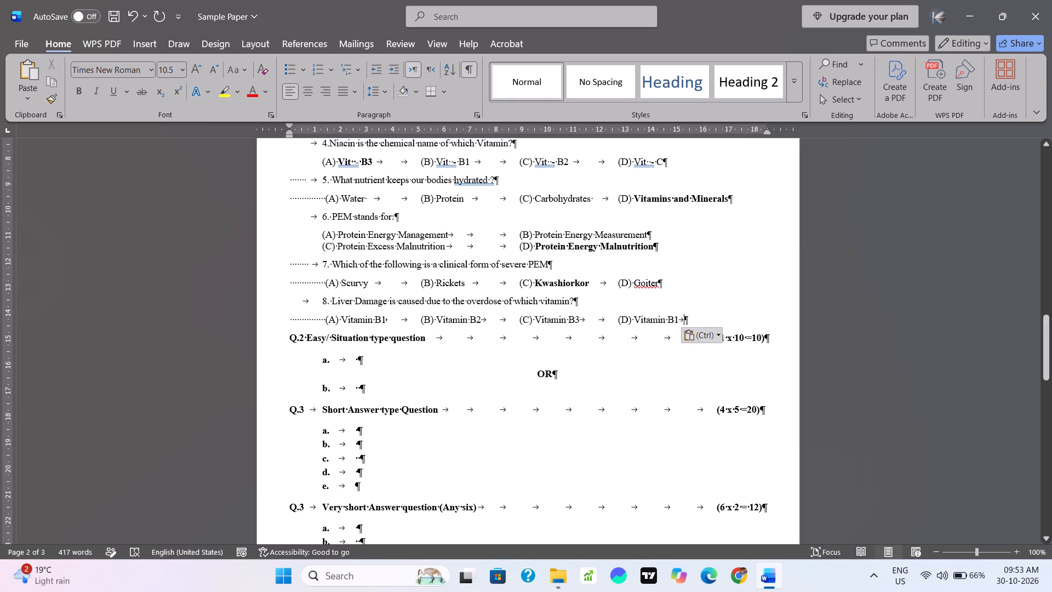
{"action": "left_click", "coordinate": [677, 320]}
{"action": "key", "text": "BackSpace"}
{"action": "key", "text": "BackSpace"}
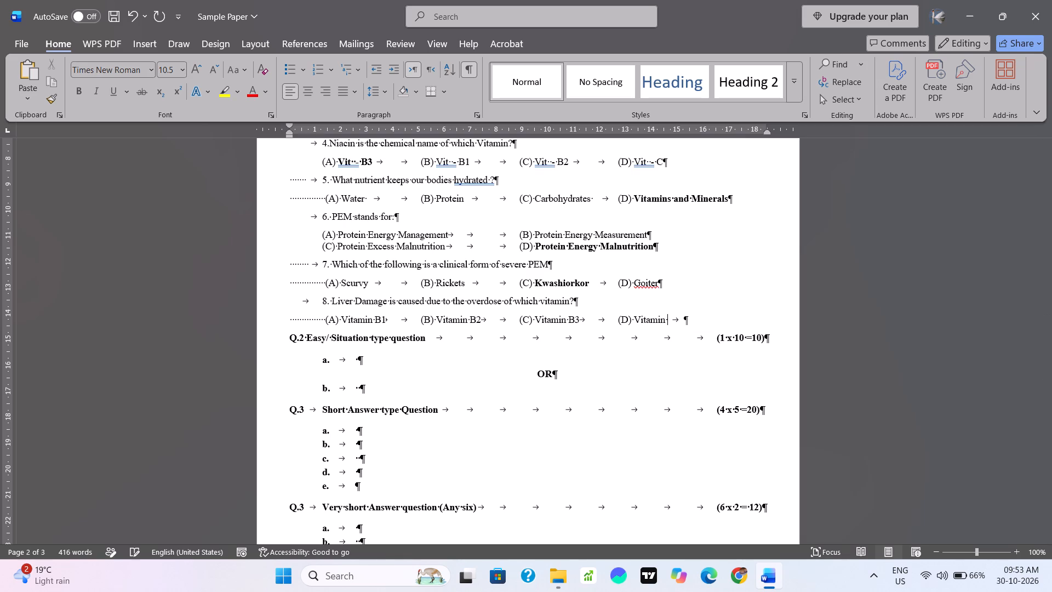
{"action": "key", "text": "shift+d"}
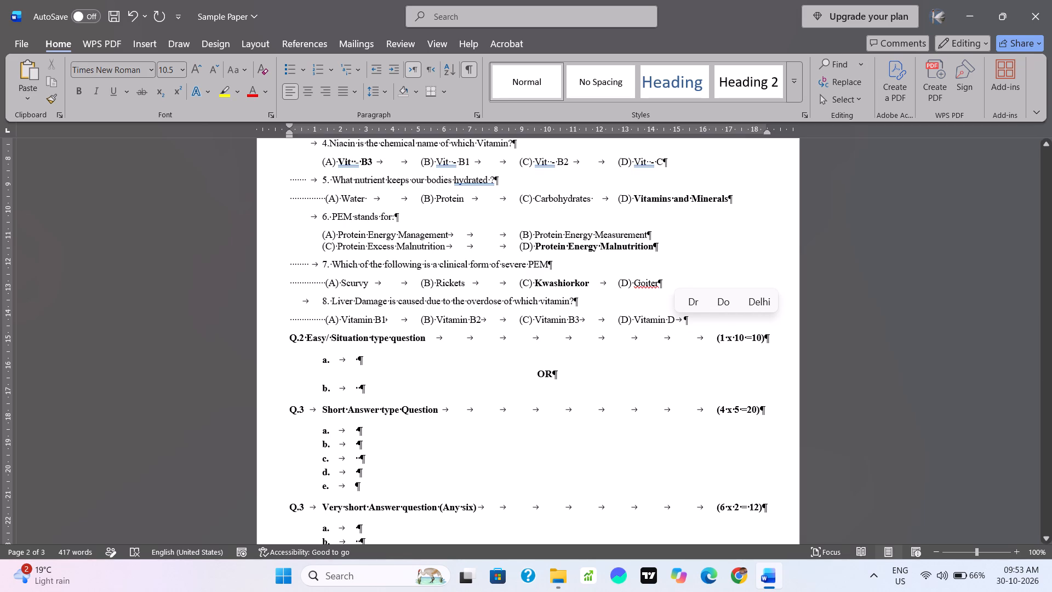
Make "Vitamin B3" in option (C) of question 8 bold to mark it as the answer.
{"action": "left_click_drag", "start_coordinate": [580, 319], "coordinate": [547, 320]}
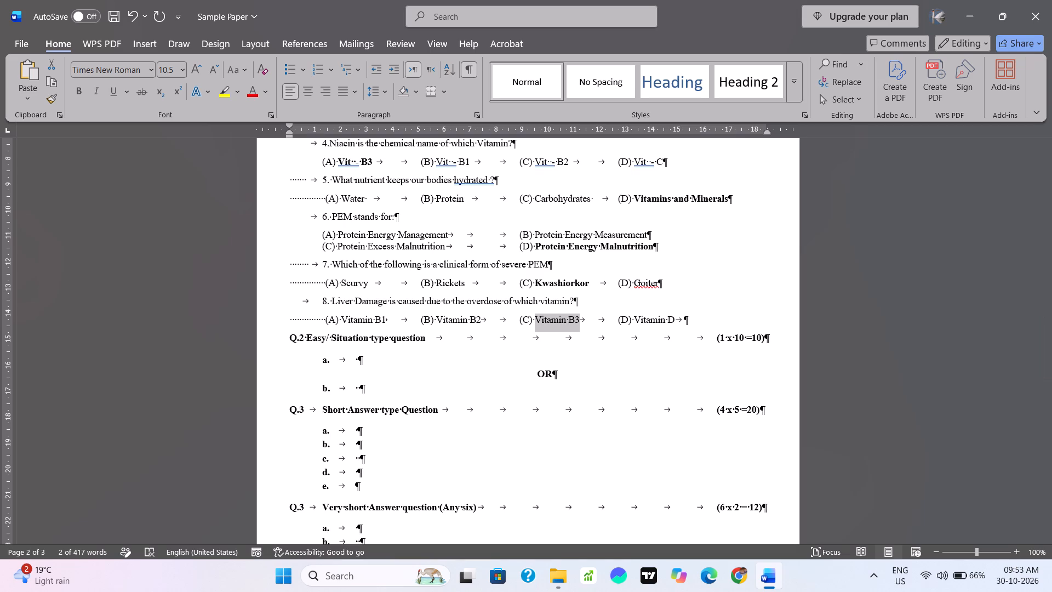
{"action": "key", "text": "ctrl+b"}
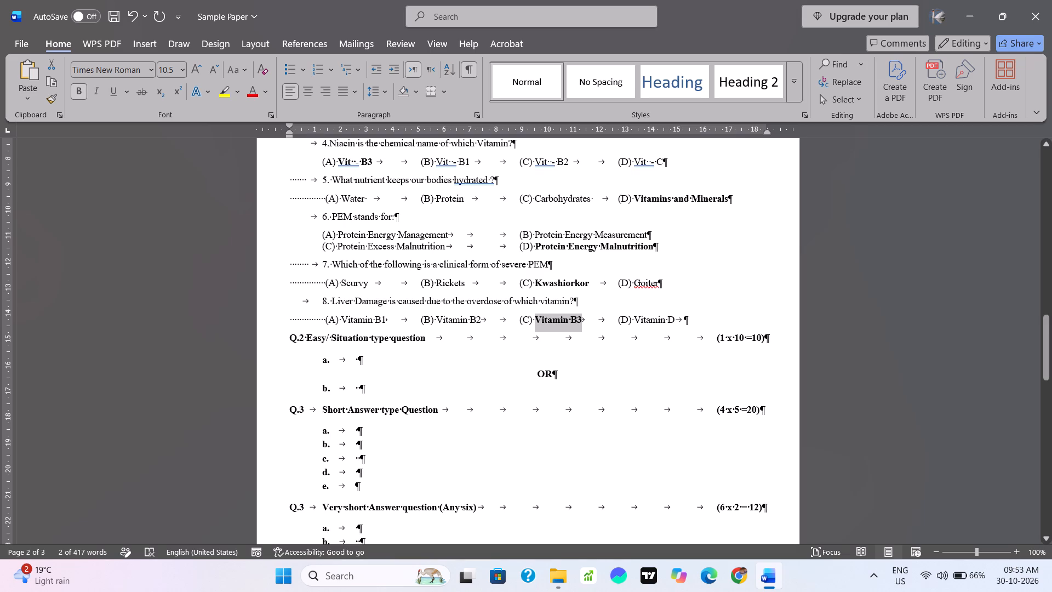
Remove the stray space from blank item a under Q.2 Easy/Situation type question, keeping its list lettering.
{"action": "left_click", "coordinate": [456, 354]}
{"action": "key", "text": "BackSpace"}
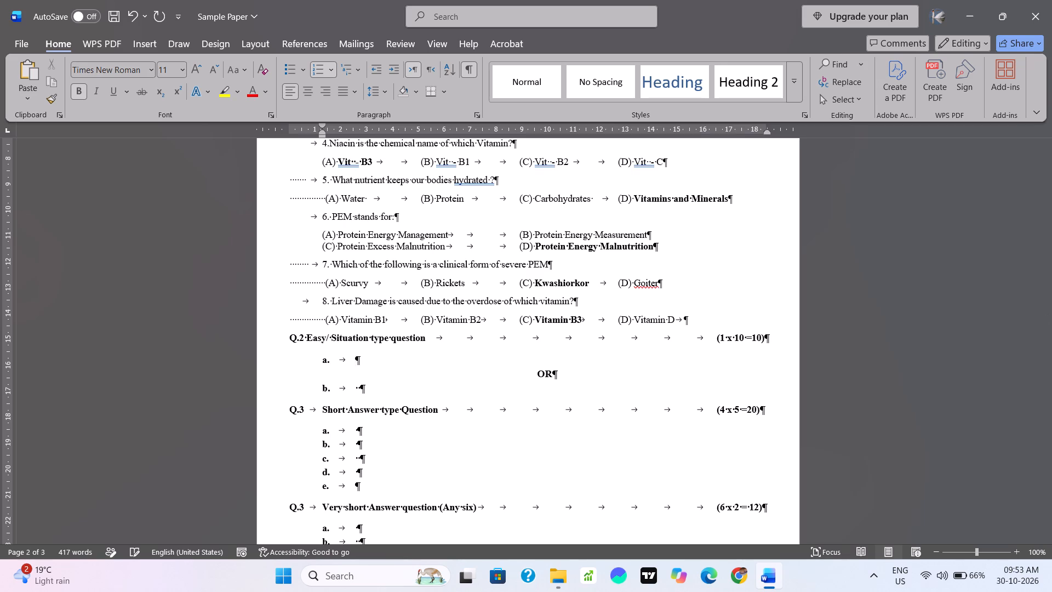
{"action": "key", "text": "BackSpace"}
{"action": "key", "text": "ctrl+z"}
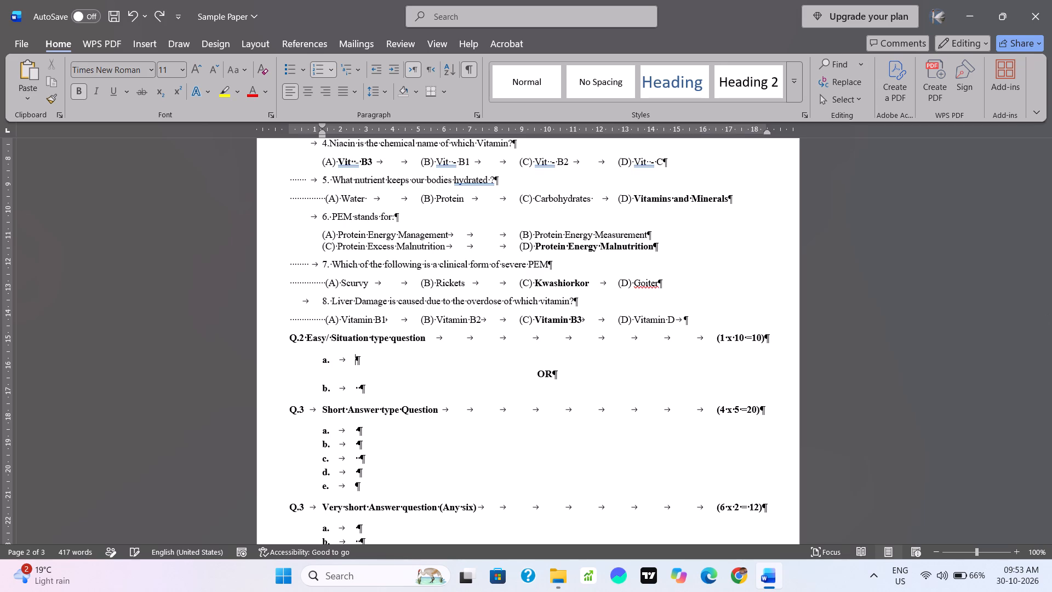
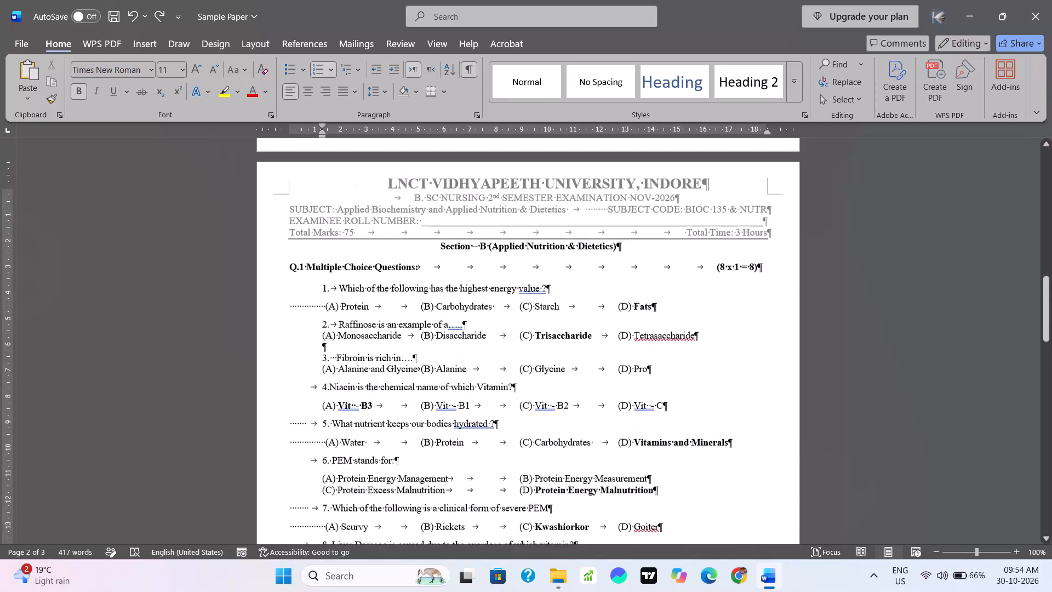
Review the Section A (Applied Biochemistry) questions, from the multiple-choice items through the Q.2 and Q.3 short-answer items.
{"action": "scroll", "coordinate": [387, 351], "scroll_direction": "up", "scroll_amount": 4}
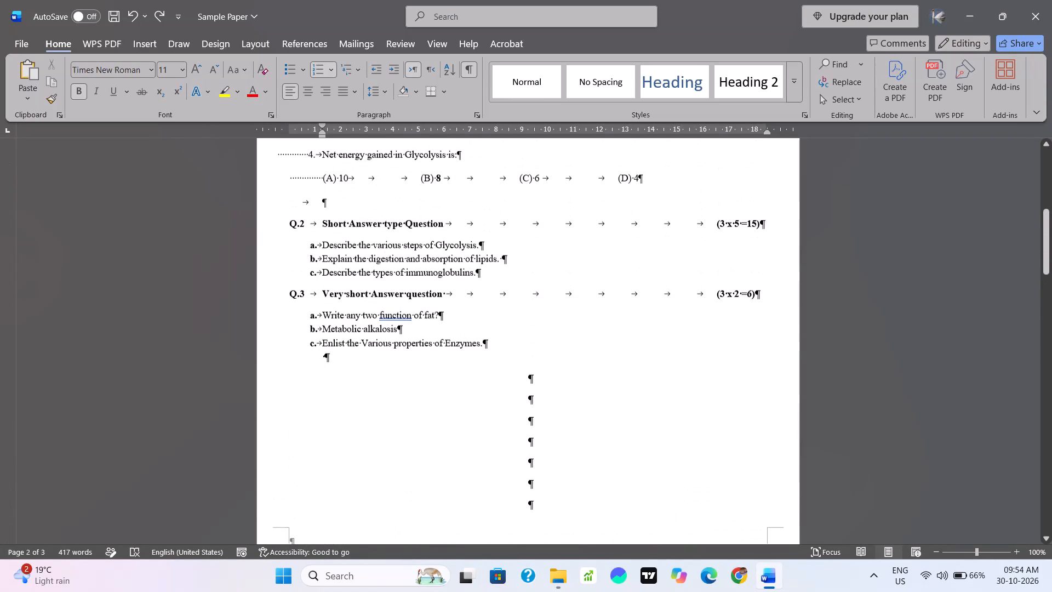
{"action": "scroll", "coordinate": [387, 351], "scroll_direction": "up", "scroll_amount": 6}
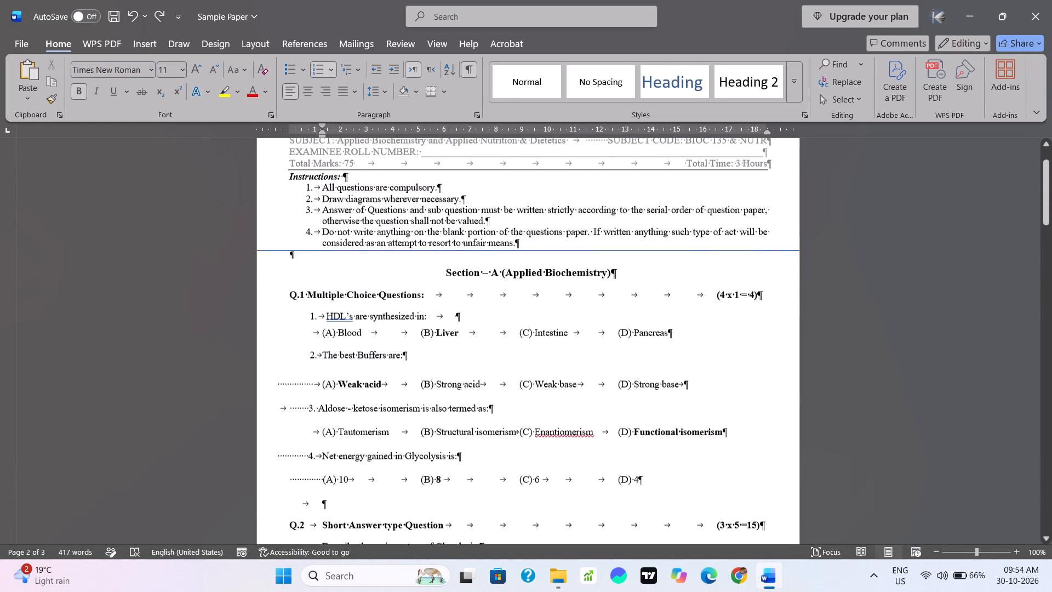
{"action": "scroll", "coordinate": [387, 351], "scroll_direction": "down", "scroll_amount": 3}
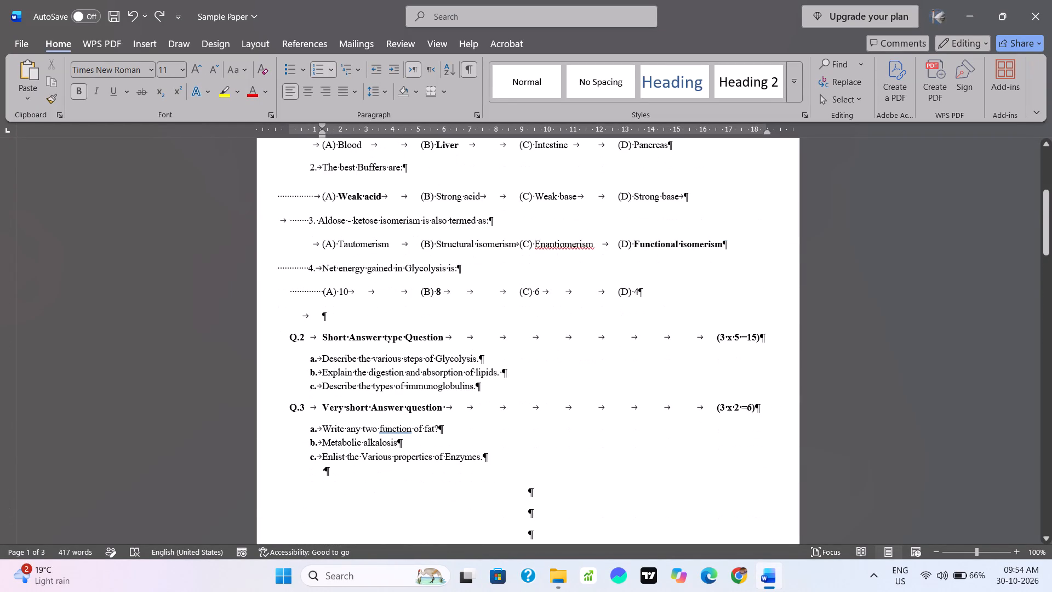
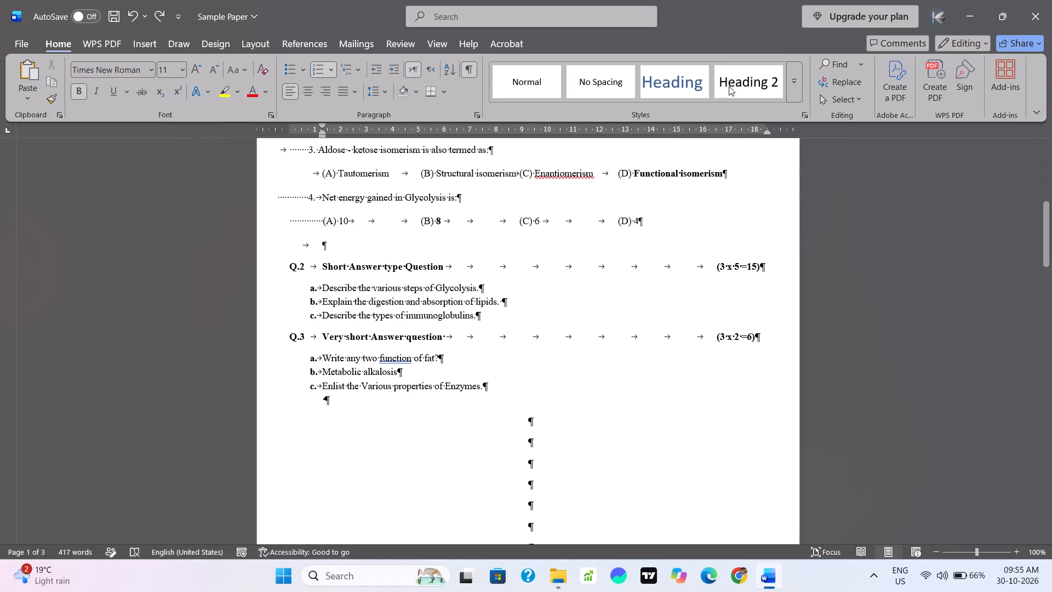
Switch to the EXAM folder in File Explorer and open the SYLLABUS BSC PDF in Adobe Acrobat.
{"action": "left_click", "coordinate": [975, 18]}
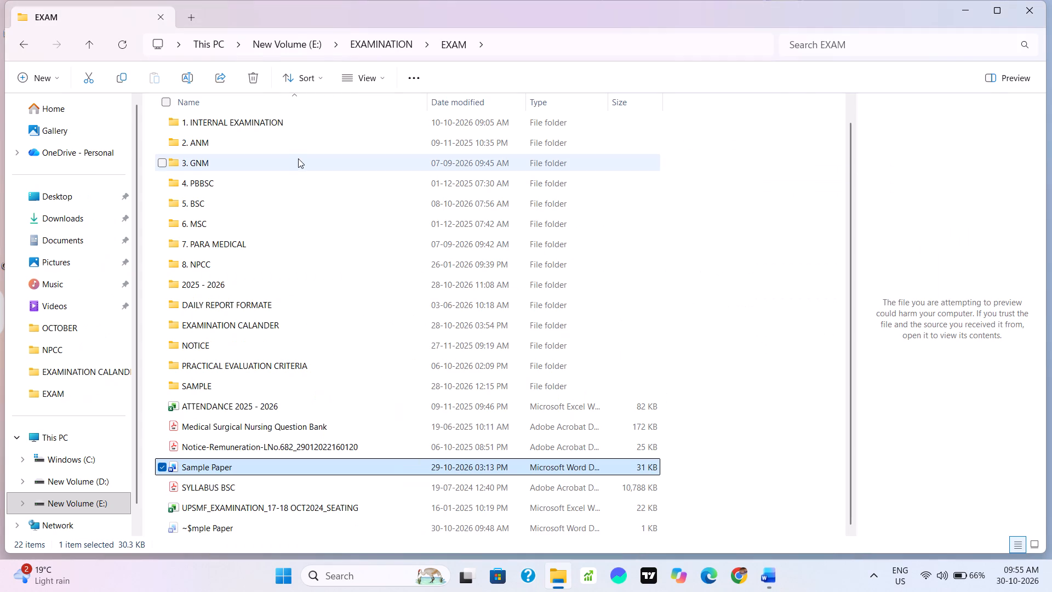
{"action": "double_click", "coordinate": [220, 484]}
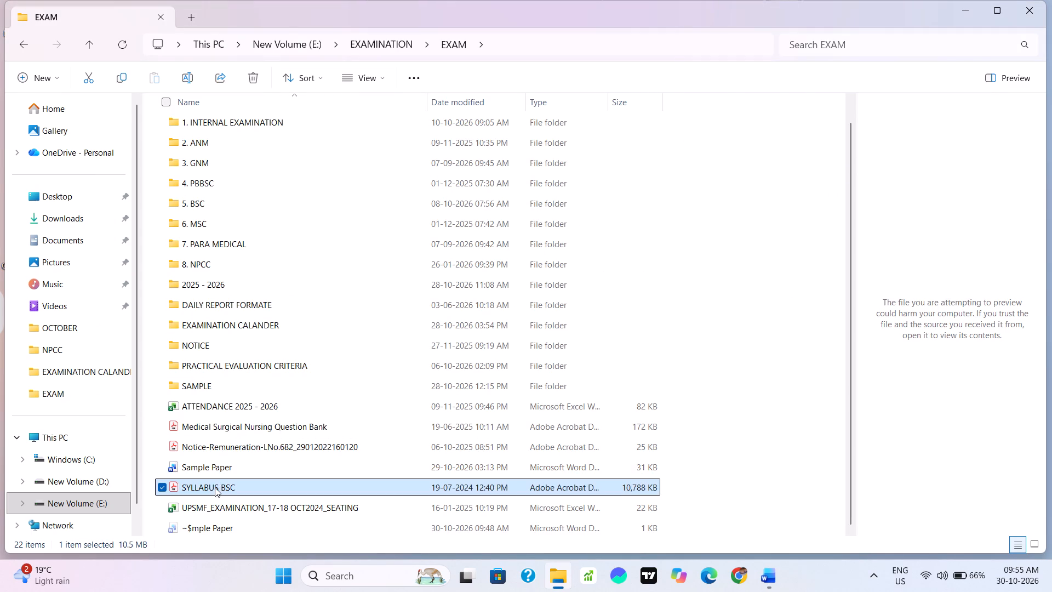
{"action": "double_click", "coordinate": [213, 487]}
Look through the syllabus past the Hindi part and the semester marks tables to the English Child Health Nursing - I course outline.
{"action": "scroll", "coordinate": [550, 306], "scroll_direction": "down", "scroll_amount": 10}
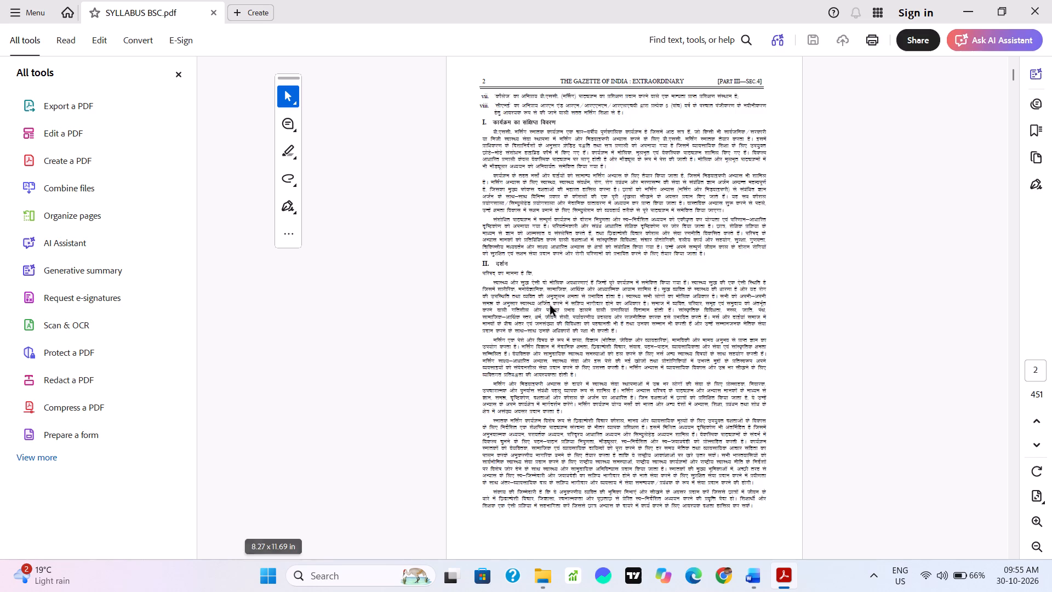
{"action": "scroll", "coordinate": [550, 306], "scroll_direction": "down", "scroll_amount": 20}
{"action": "scroll", "coordinate": [550, 306], "scroll_direction": "down", "scroll_amount": 20}
{"action": "scroll", "coordinate": [550, 306], "scroll_direction": "down", "scroll_amount": 20}
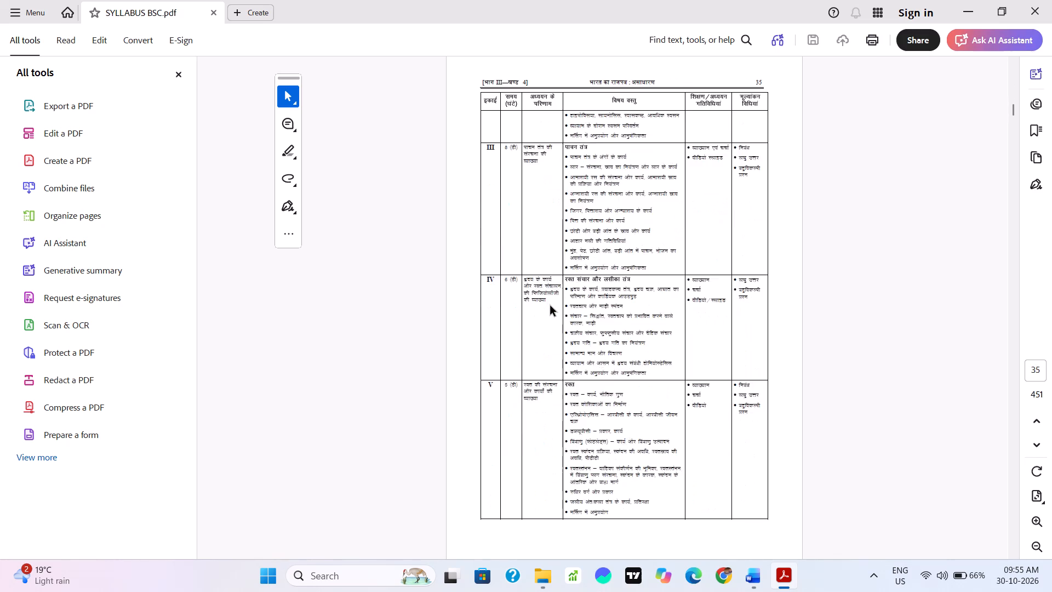
{"action": "scroll", "coordinate": [550, 306], "scroll_direction": "down", "scroll_amount": 4}
{"action": "scroll", "coordinate": [550, 306], "scroll_direction": "down", "scroll_amount": 20}
{"action": "scroll", "coordinate": [550, 306], "scroll_direction": "down", "scroll_amount": 20}
{"action": "scroll", "coordinate": [550, 306], "scroll_direction": "down", "scroll_amount": 20}
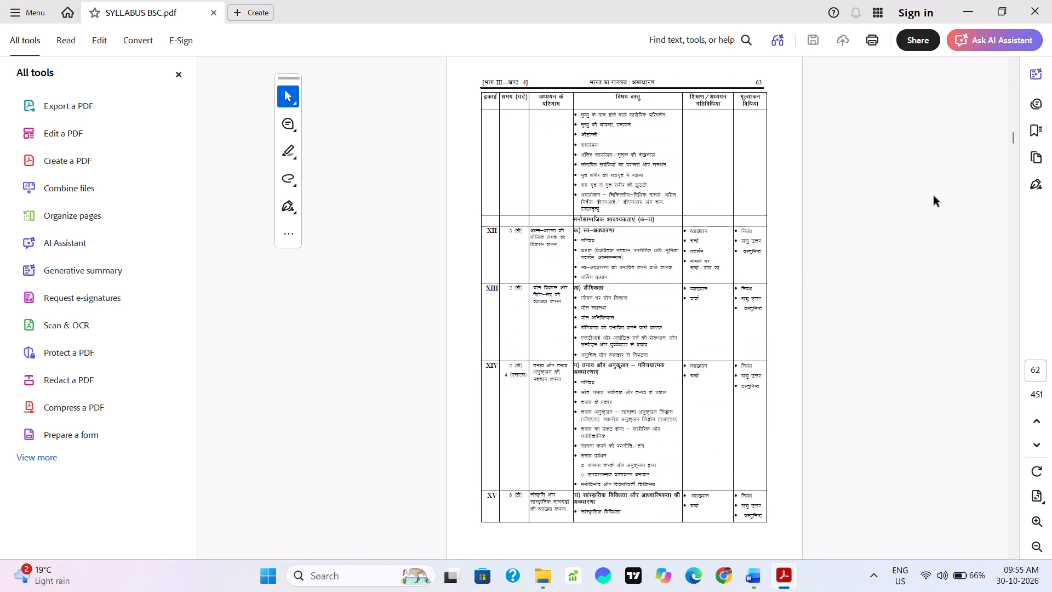
{"action": "left_click", "coordinate": [1011, 136]}
{"action": "left_click_drag", "start_coordinate": [1015, 140], "coordinate": [1015, 163]}
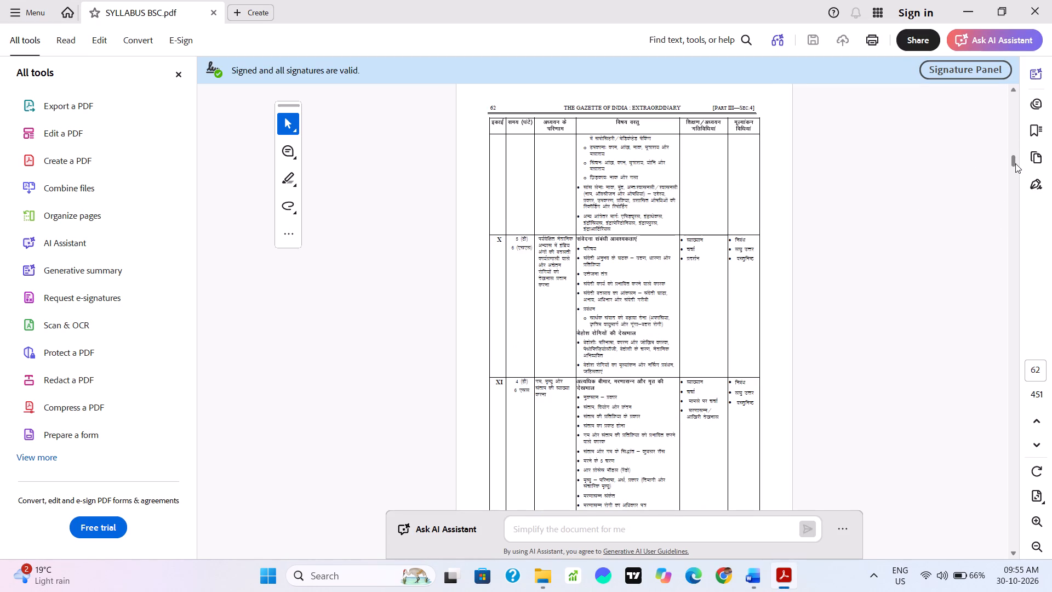
{"action": "left_click_drag", "start_coordinate": [1015, 163], "coordinate": [1017, 241]}
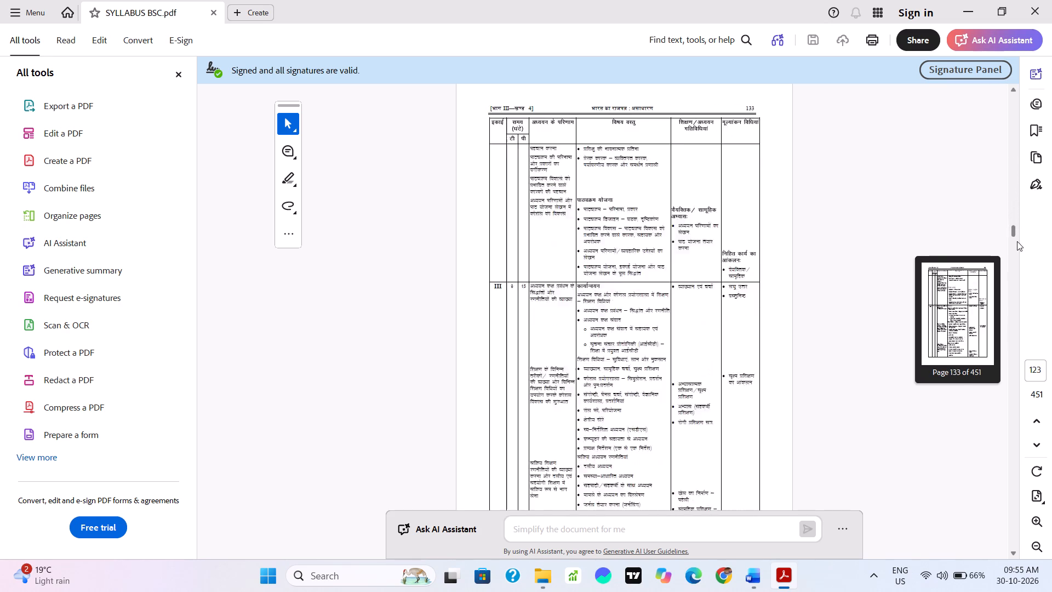
{"action": "left_click_drag", "start_coordinate": [1017, 241], "coordinate": [1013, 334]}
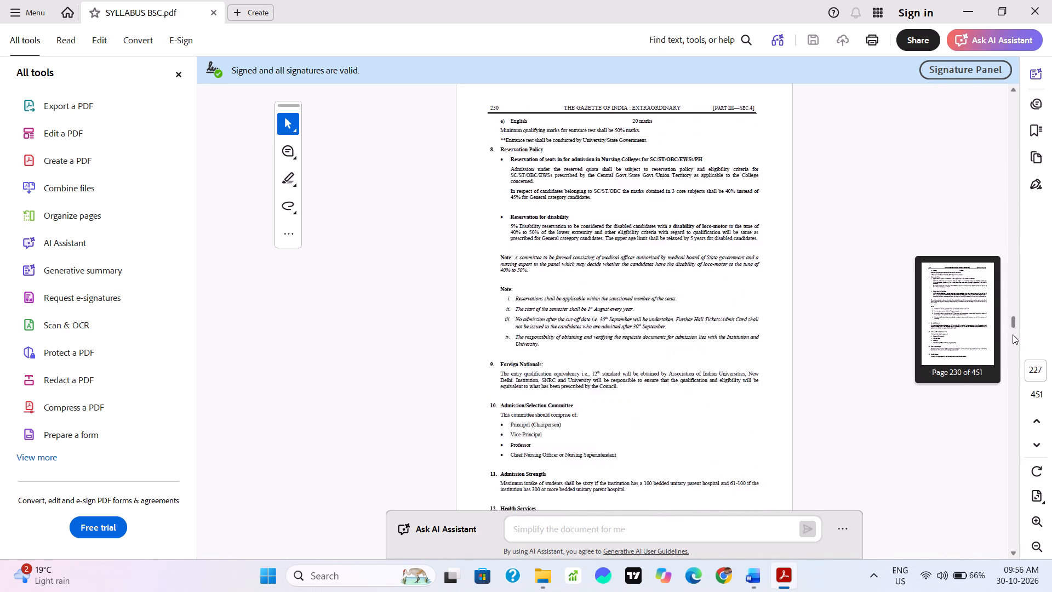
{"action": "left_click_drag", "start_coordinate": [1013, 334], "coordinate": [1013, 337]}
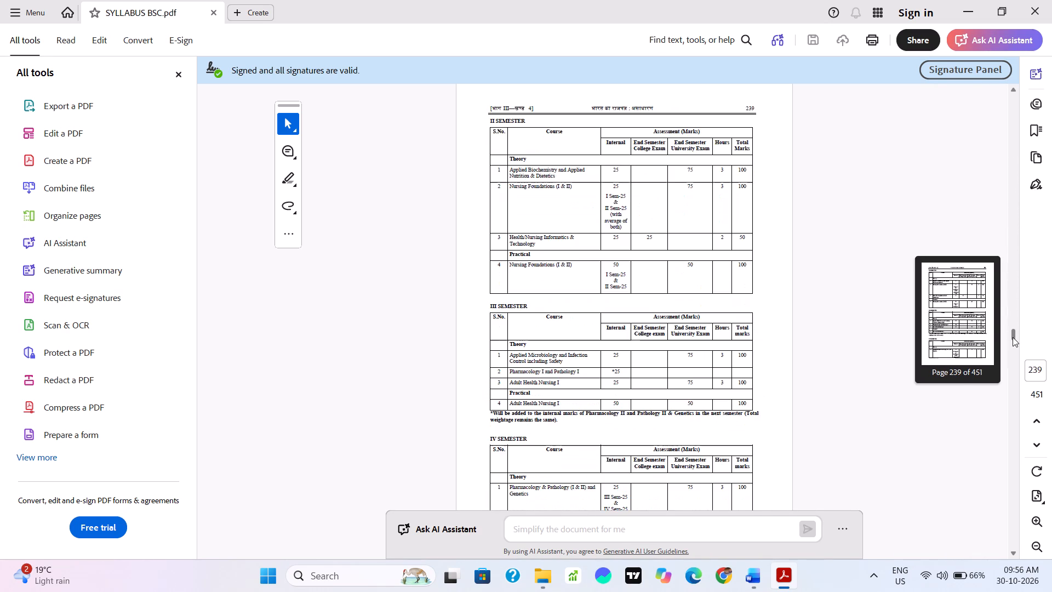
{"action": "left_click_drag", "start_coordinate": [1013, 337], "coordinate": [1011, 350]}
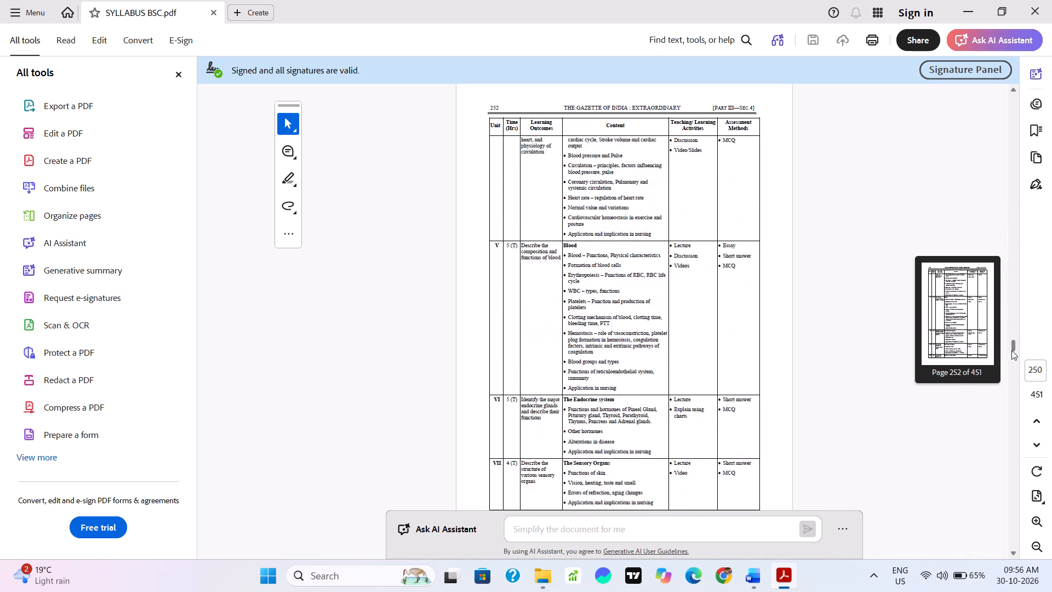
{"action": "left_click_drag", "start_coordinate": [1011, 350], "coordinate": [1011, 430]}
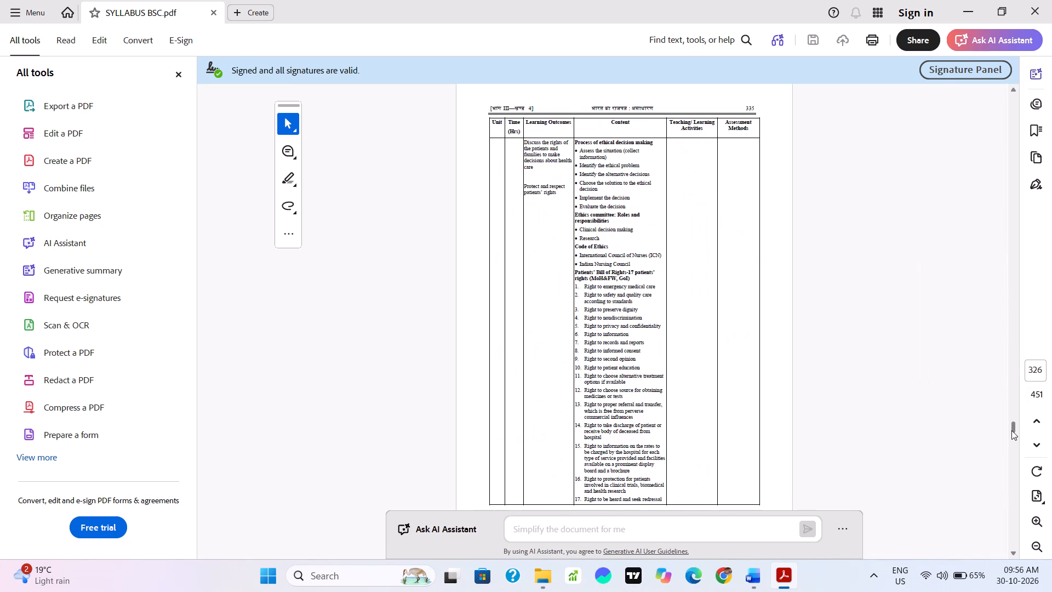
{"action": "scroll", "coordinate": [740, 336], "scroll_direction": "down", "scroll_amount": 1}
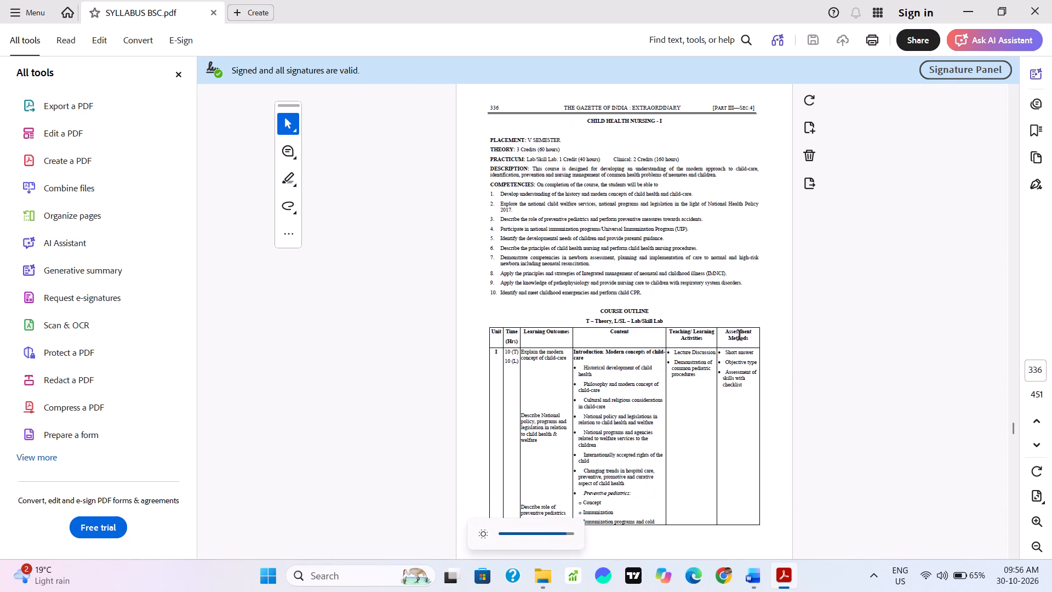
Look back through the enlarged syllabus pages from Child Health Nursing - I to the III semester Adult Health Nursing - I course, towards earlier semesters.
{"action": "scroll", "coordinate": [607, 309], "scroll_direction": "up", "scroll_amount": 2, "text": "ctrl"}
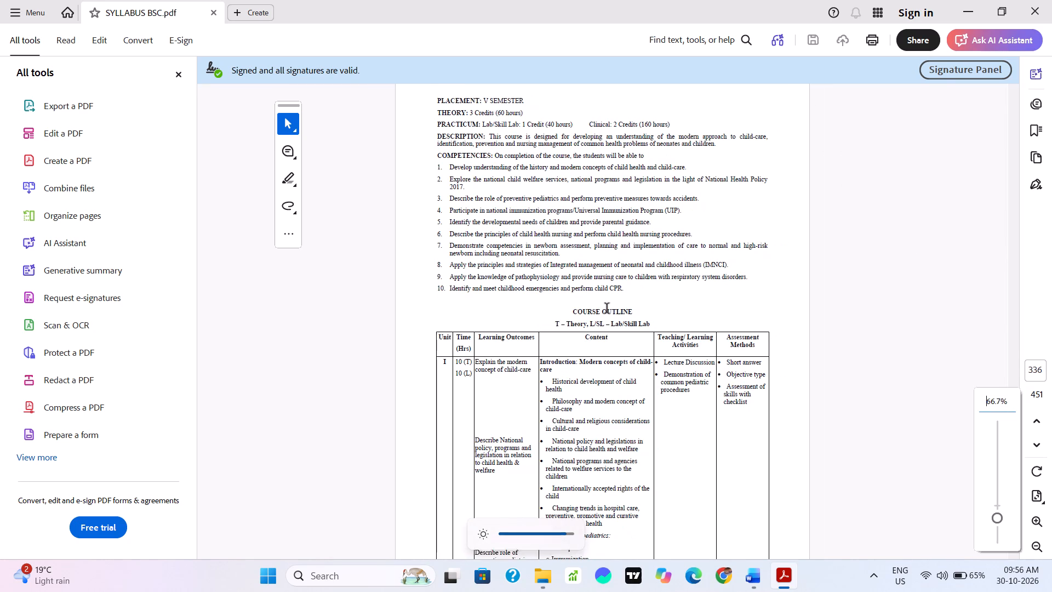
{"action": "left_click", "coordinate": [179, 73]}
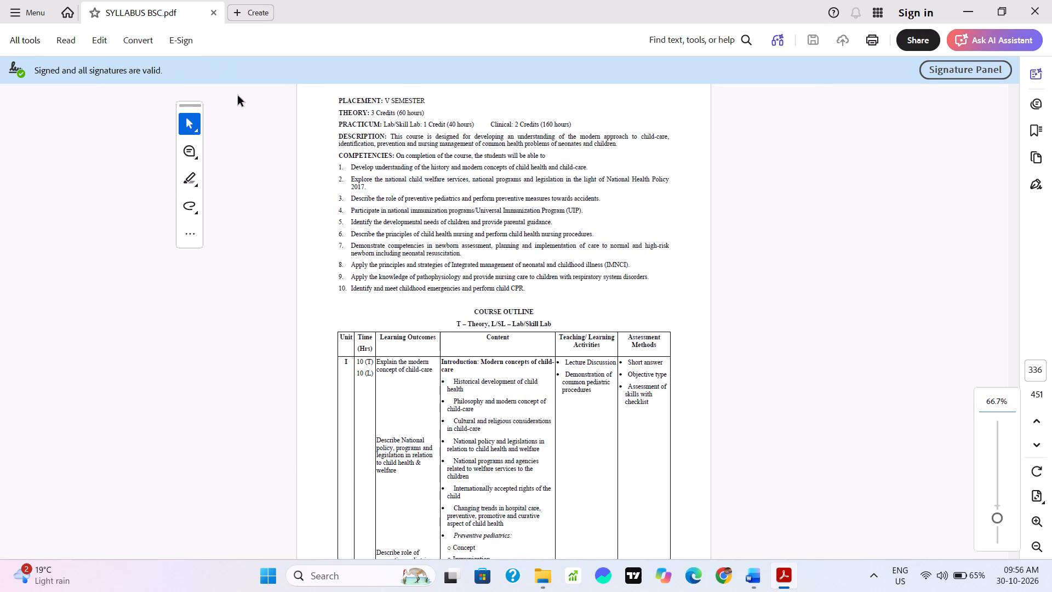
{"action": "scroll", "coordinate": [537, 276], "scroll_direction": "up", "scroll_amount": 1}
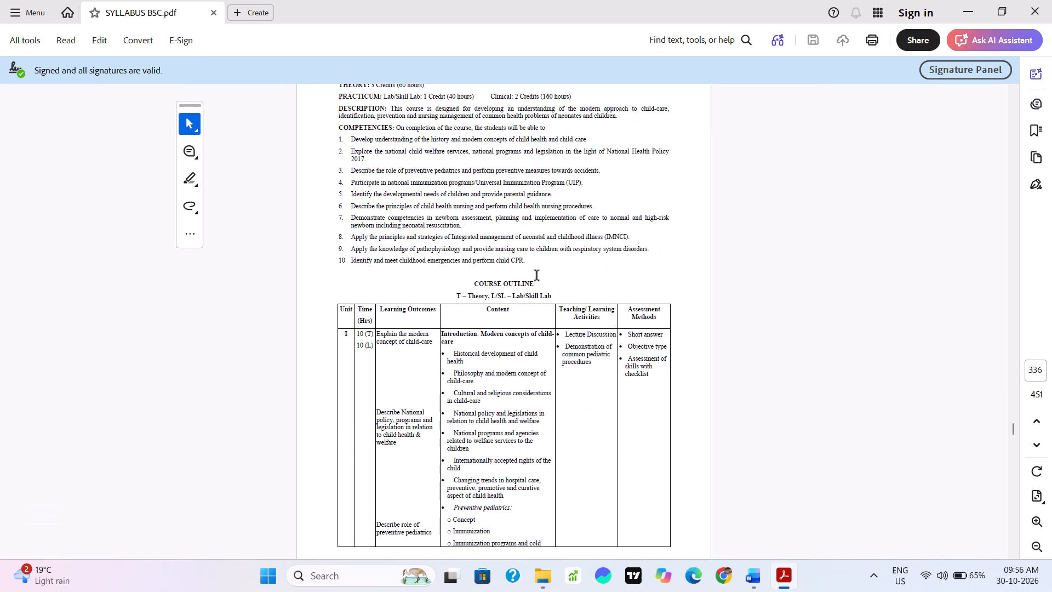
{"action": "scroll", "coordinate": [537, 276], "scroll_direction": "up", "scroll_amount": 3}
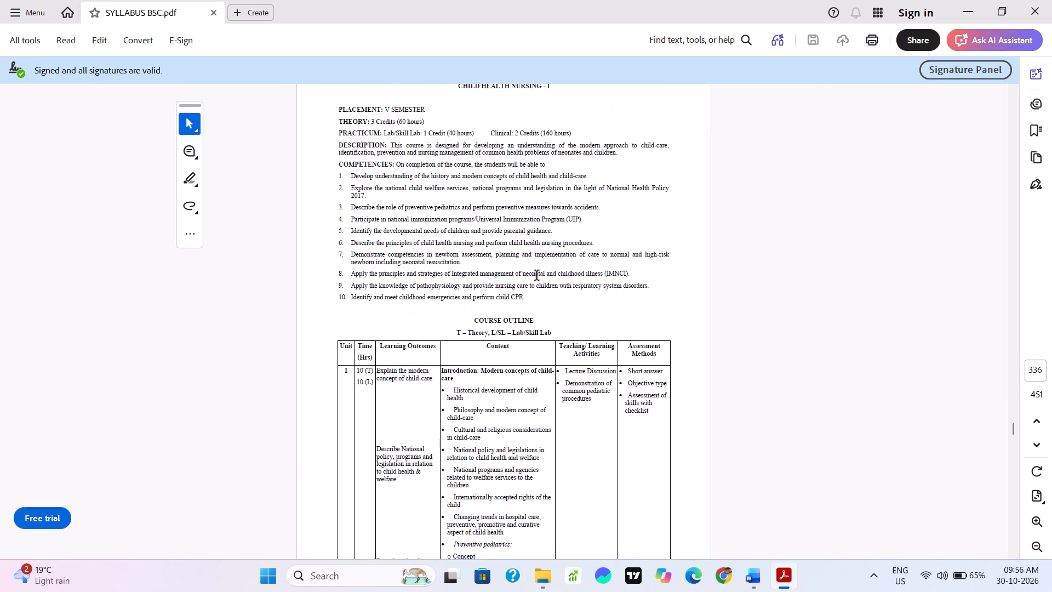
{"action": "scroll", "coordinate": [537, 276], "scroll_direction": "up", "scroll_amount": 1}
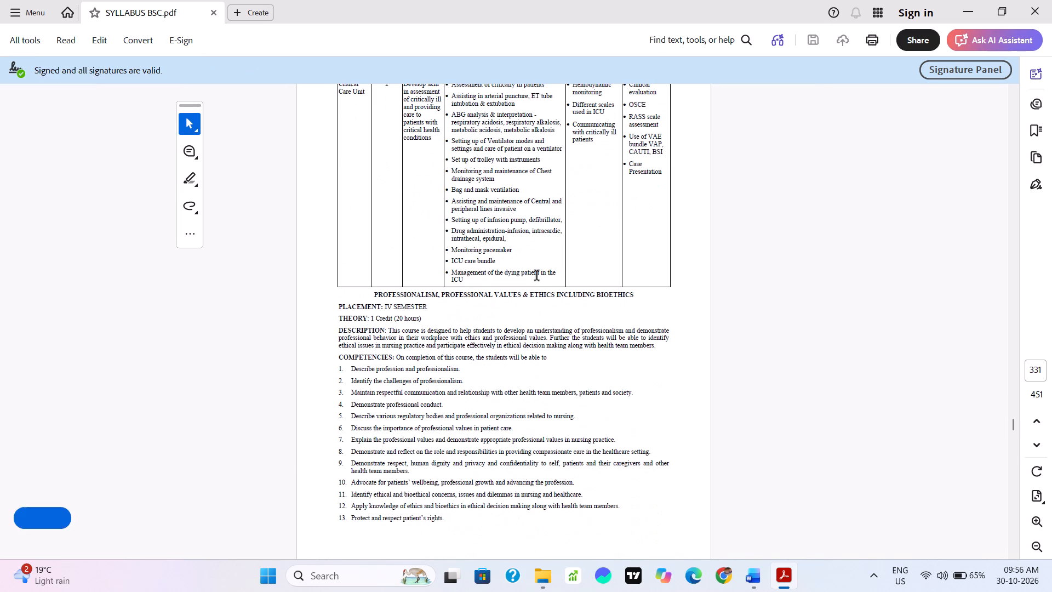
{"action": "scroll", "coordinate": [537, 276], "scroll_direction": "up", "scroll_amount": 7}
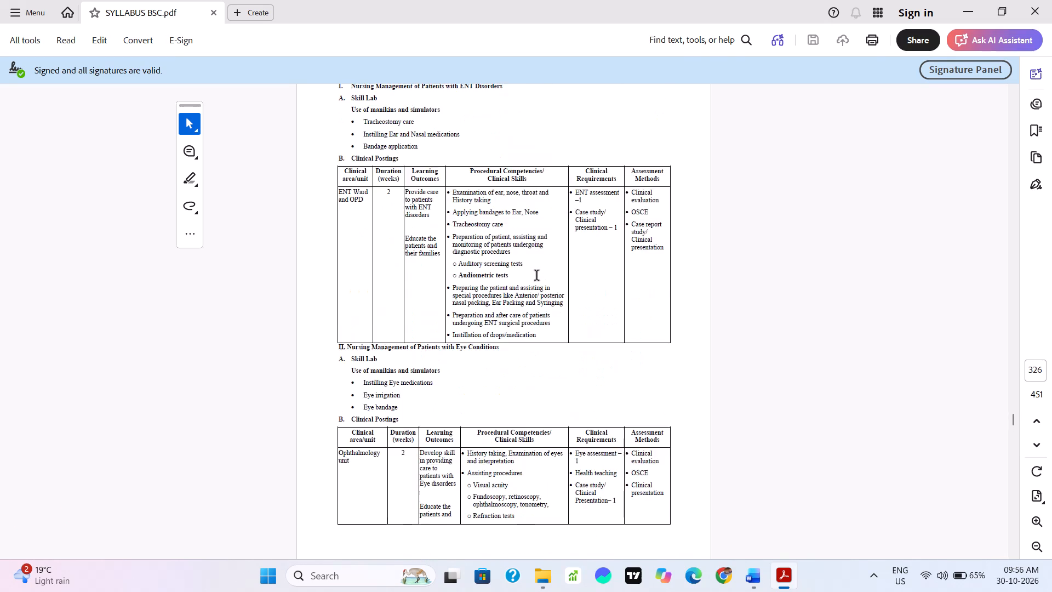
{"action": "scroll", "coordinate": [537, 276], "scroll_direction": "up", "scroll_amount": 2}
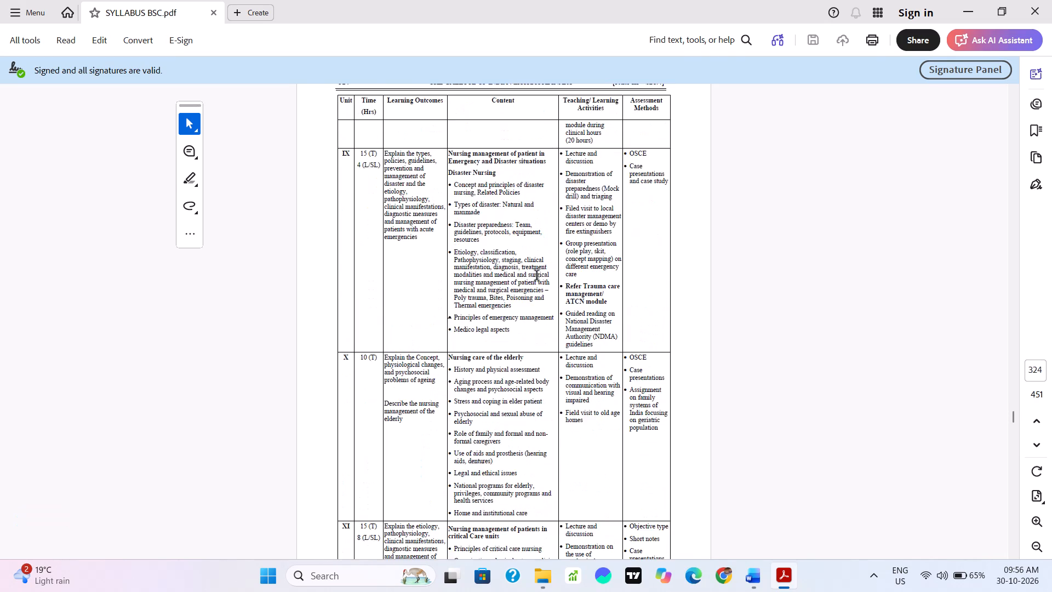
{"action": "scroll", "coordinate": [537, 276], "scroll_direction": "up", "scroll_amount": 2}
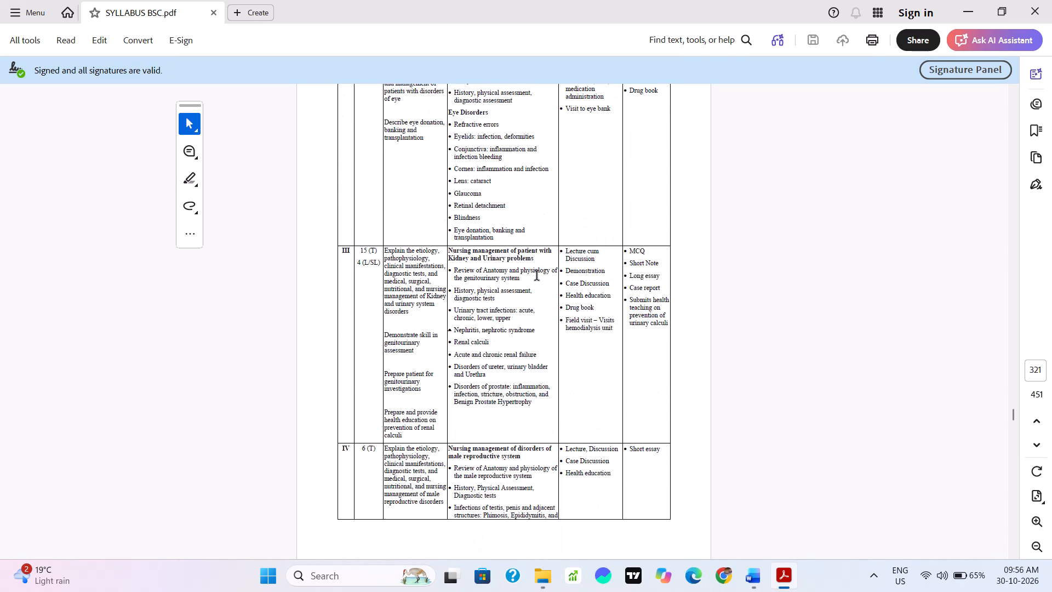
{"action": "scroll", "coordinate": [537, 276], "scroll_direction": "up", "scroll_amount": 2}
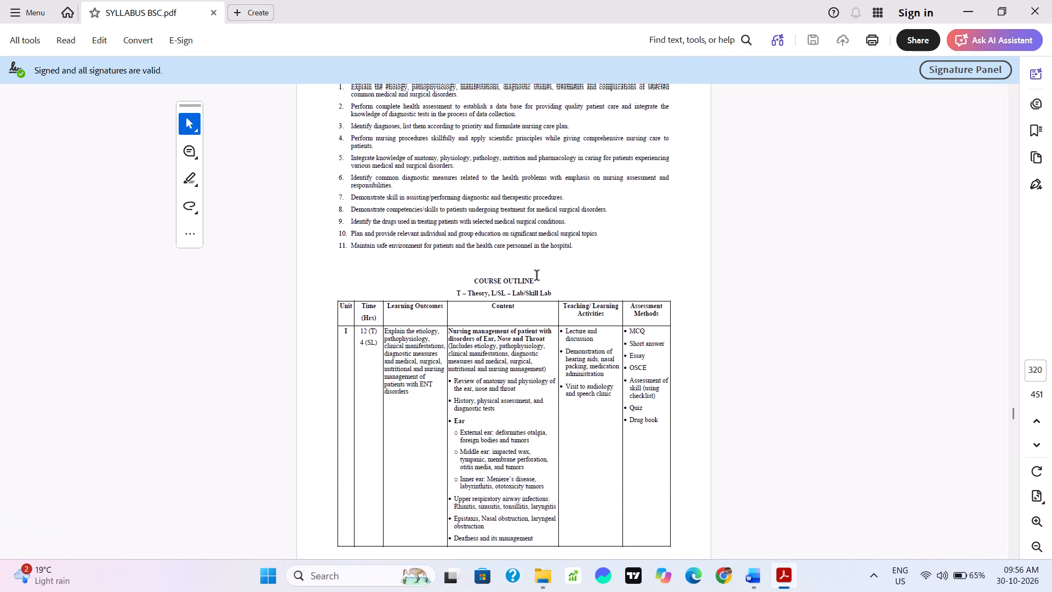
{"action": "scroll", "coordinate": [537, 276], "scroll_direction": "up", "scroll_amount": 1}
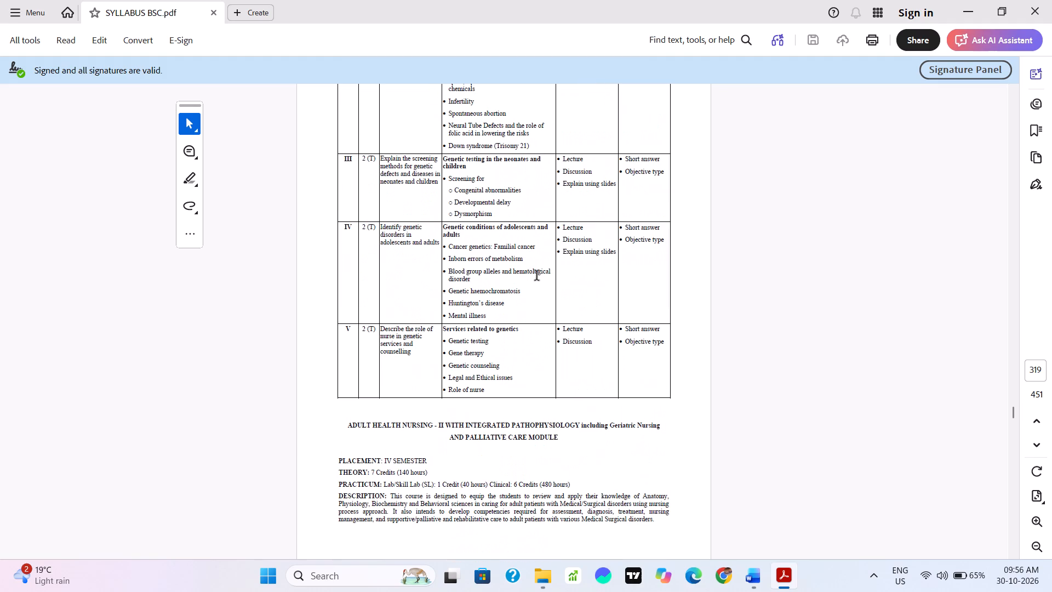
{"action": "scroll", "coordinate": [537, 276], "scroll_direction": "up", "scroll_amount": 4}
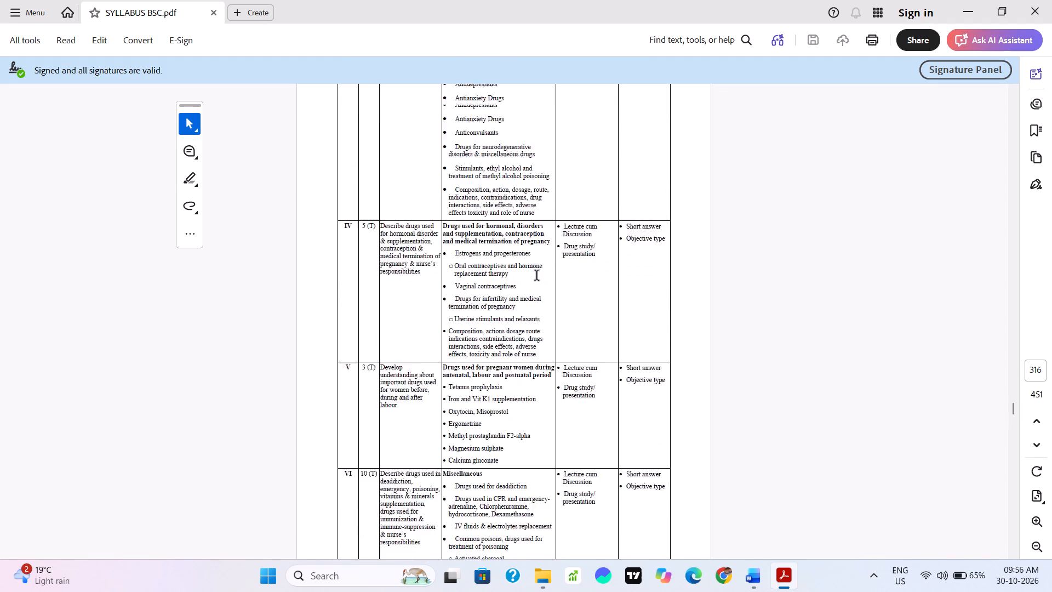
{"action": "scroll", "coordinate": [537, 276], "scroll_direction": "up", "scroll_amount": 3}
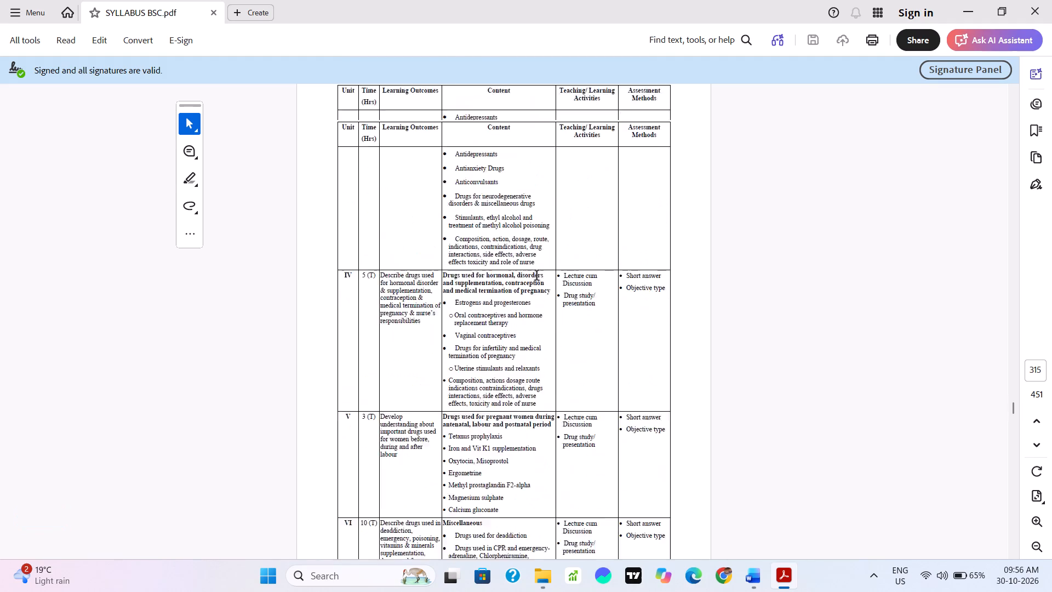
{"action": "scroll", "coordinate": [537, 276], "scroll_direction": "up", "scroll_amount": 3}
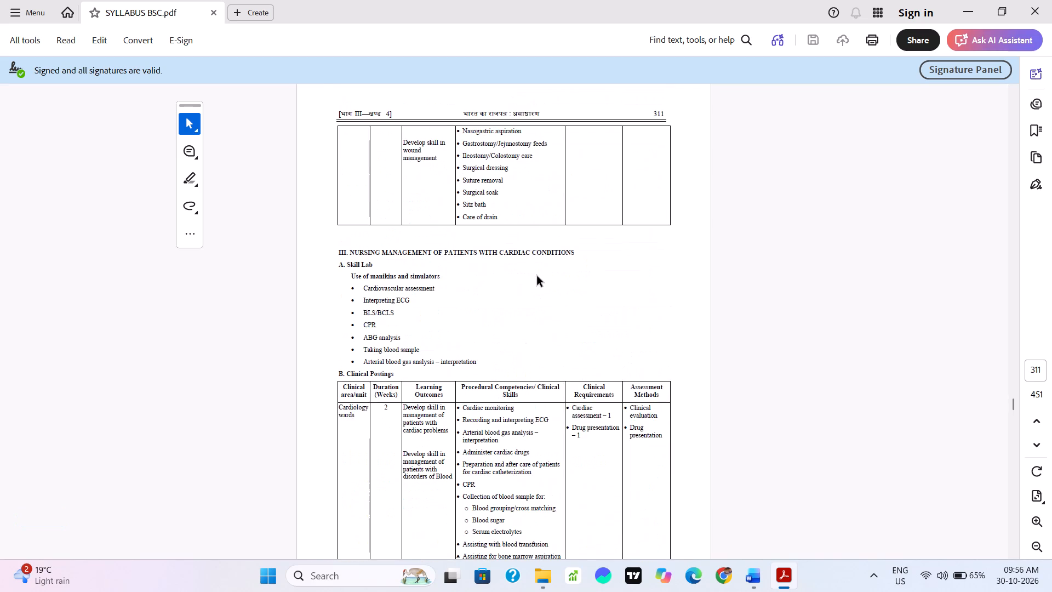
{"action": "scroll", "coordinate": [537, 276], "scroll_direction": "up", "scroll_amount": 1}
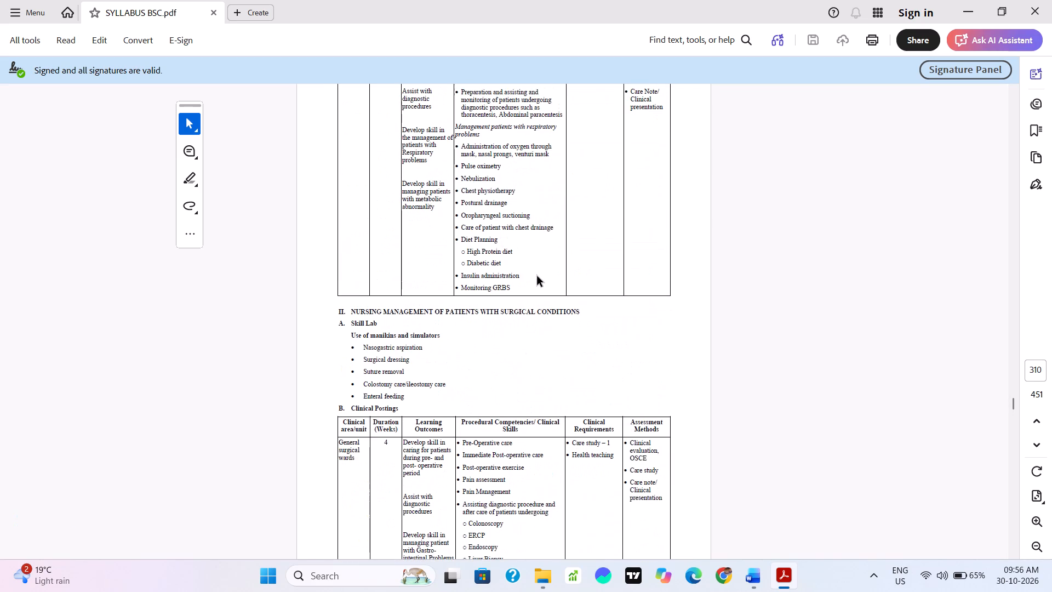
{"action": "scroll", "coordinate": [537, 276], "scroll_direction": "up", "scroll_amount": 3}
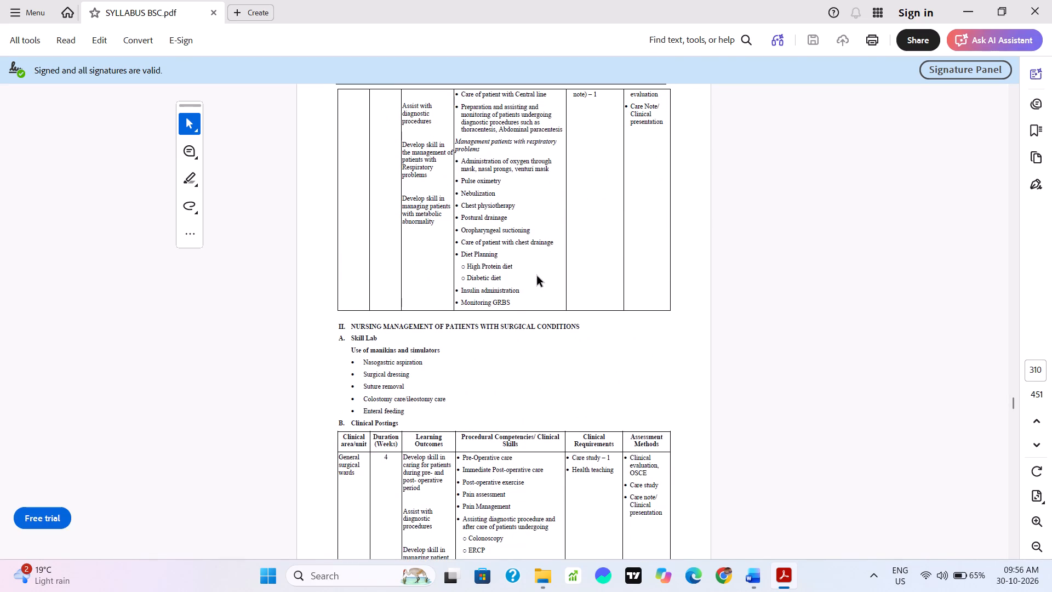
{"action": "scroll", "coordinate": [537, 276], "scroll_direction": "up", "scroll_amount": 3}
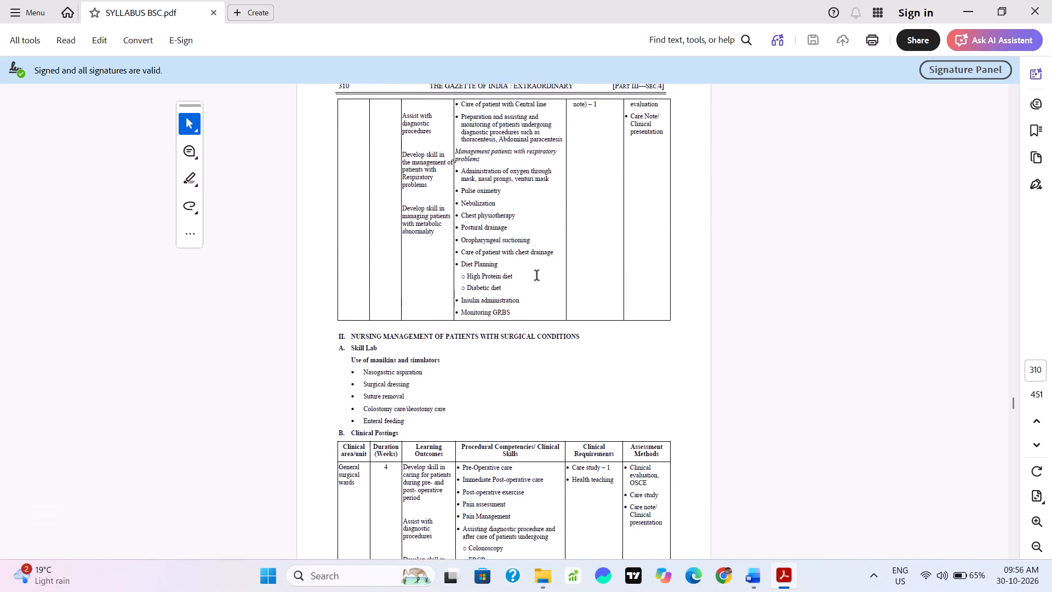
{"action": "scroll", "coordinate": [537, 276], "scroll_direction": "up", "scroll_amount": 2}
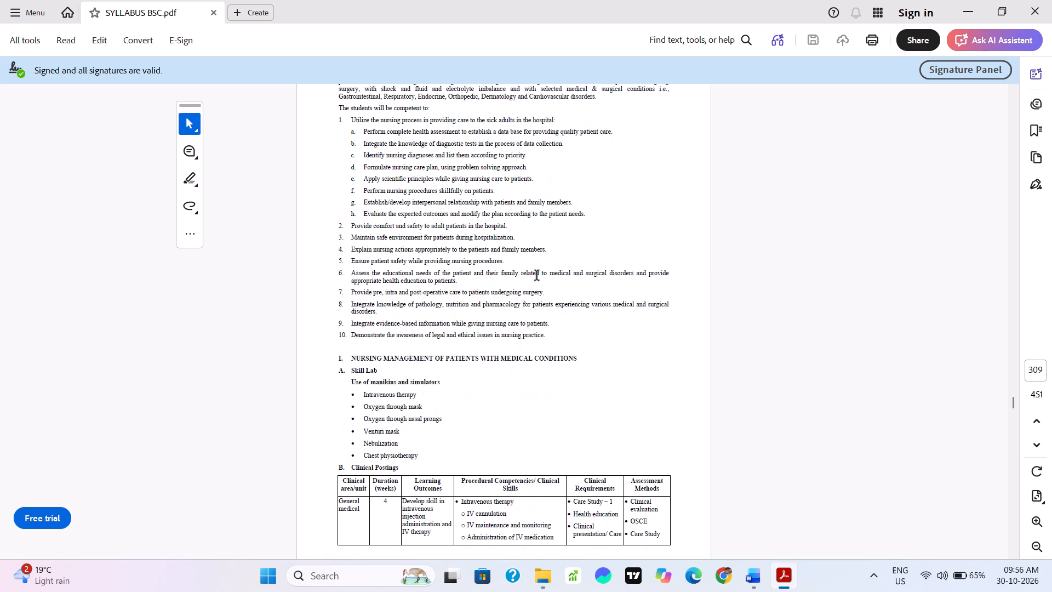
{"action": "scroll", "coordinate": [537, 276], "scroll_direction": "up", "scroll_amount": 2}
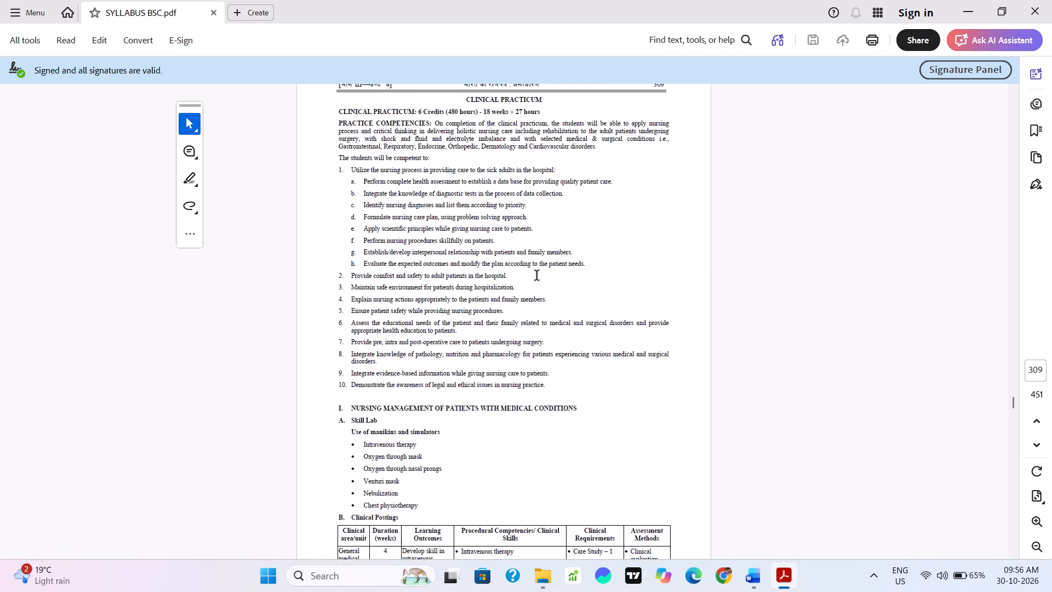
{"action": "scroll", "coordinate": [537, 276], "scroll_direction": "up", "scroll_amount": 3}
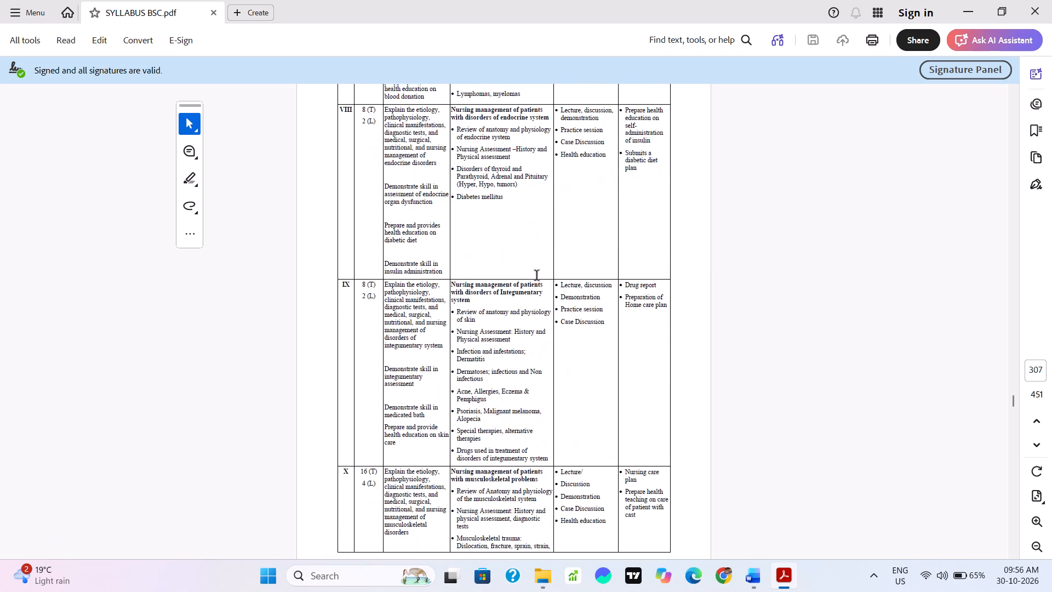
{"action": "scroll", "coordinate": [537, 276], "scroll_direction": "up", "scroll_amount": 2}
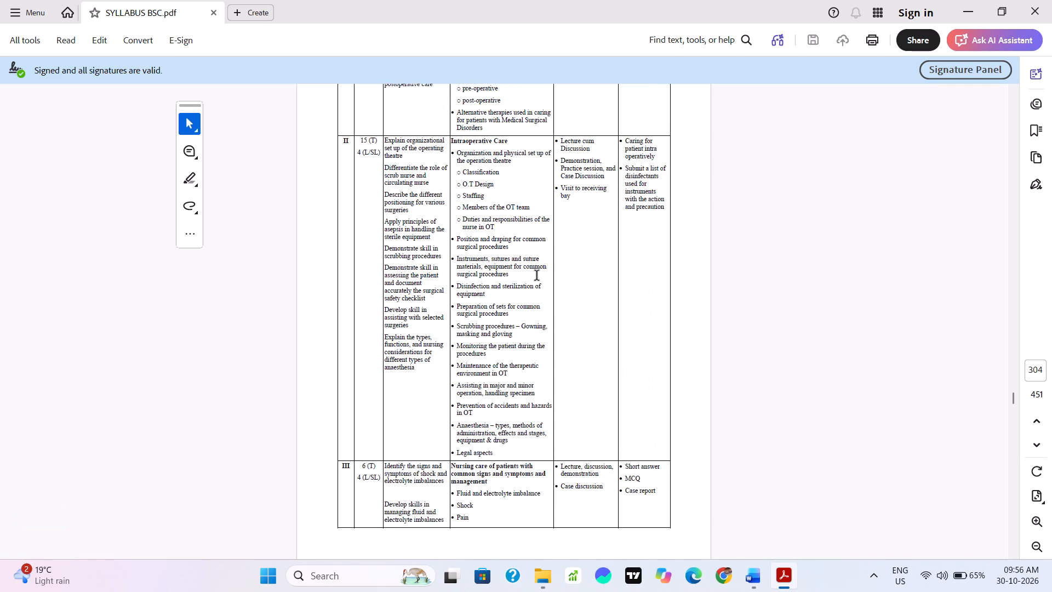
{"action": "scroll", "coordinate": [537, 276], "scroll_direction": "up", "scroll_amount": 1}
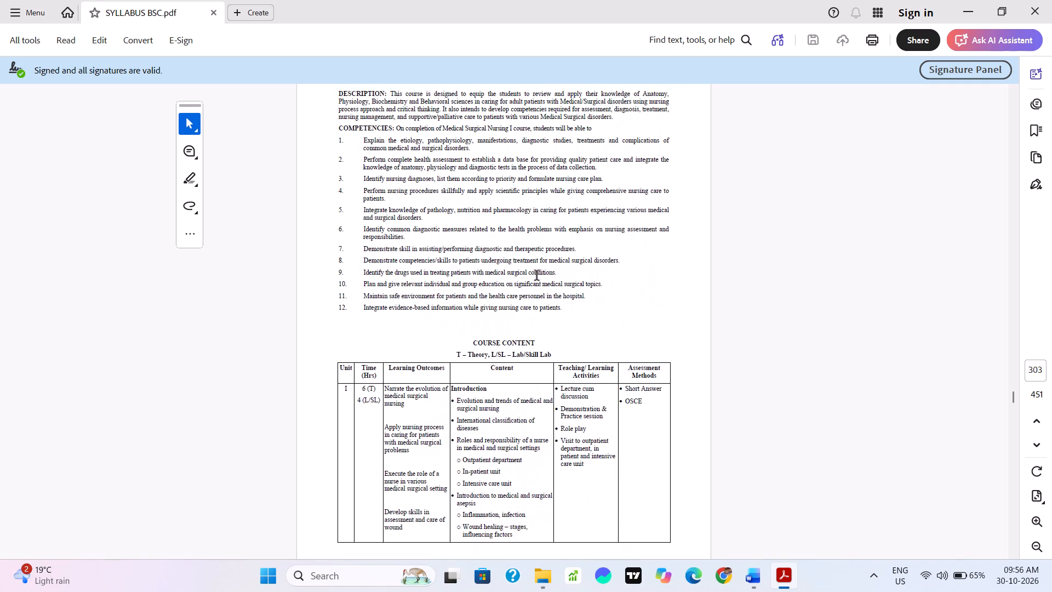
{"action": "scroll", "coordinate": [537, 276], "scroll_direction": "up", "scroll_amount": 2}
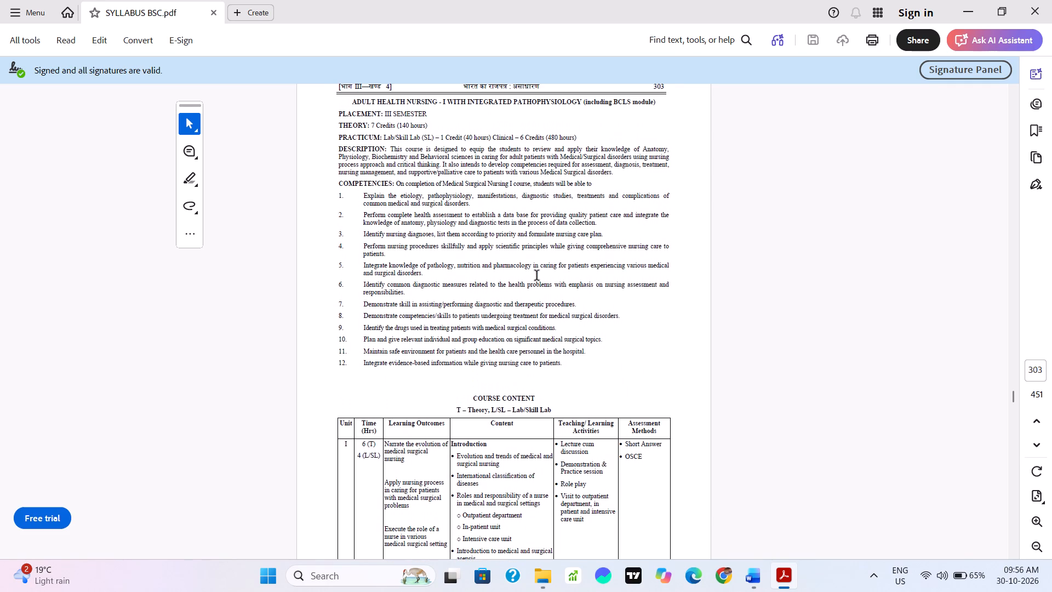
Look back through the III semester syllabus pages, from Adult Health Nursing - I through Pathology and Pharmacology to Applied Microbiology.
{"action": "scroll", "coordinate": [537, 276], "scroll_direction": "up", "scroll_amount": 1}
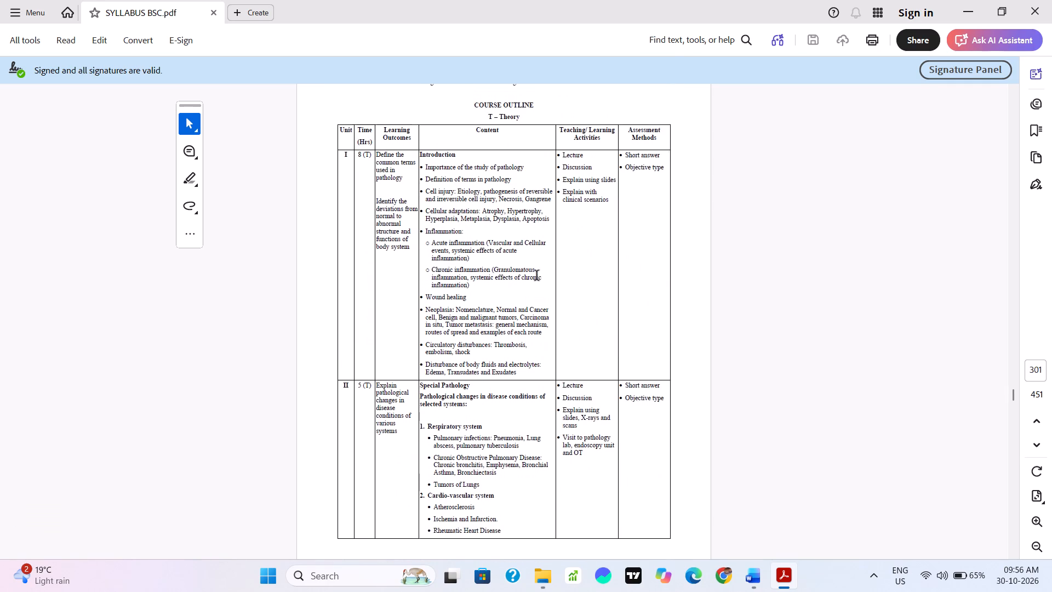
{"action": "scroll", "coordinate": [537, 276], "scroll_direction": "up", "scroll_amount": 1}
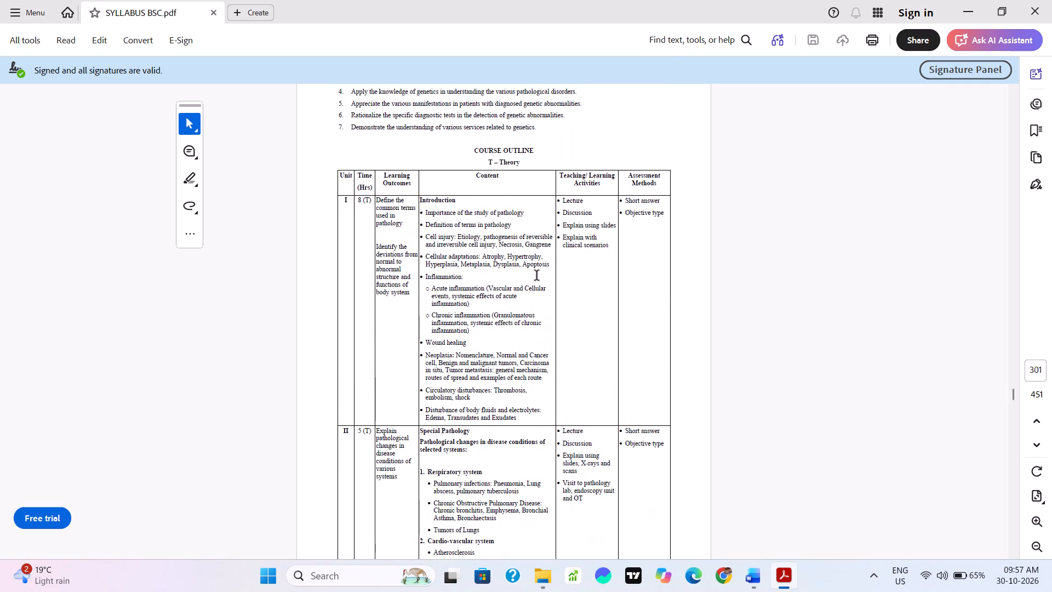
{"action": "scroll", "coordinate": [537, 276], "scroll_direction": "up", "scroll_amount": 3}
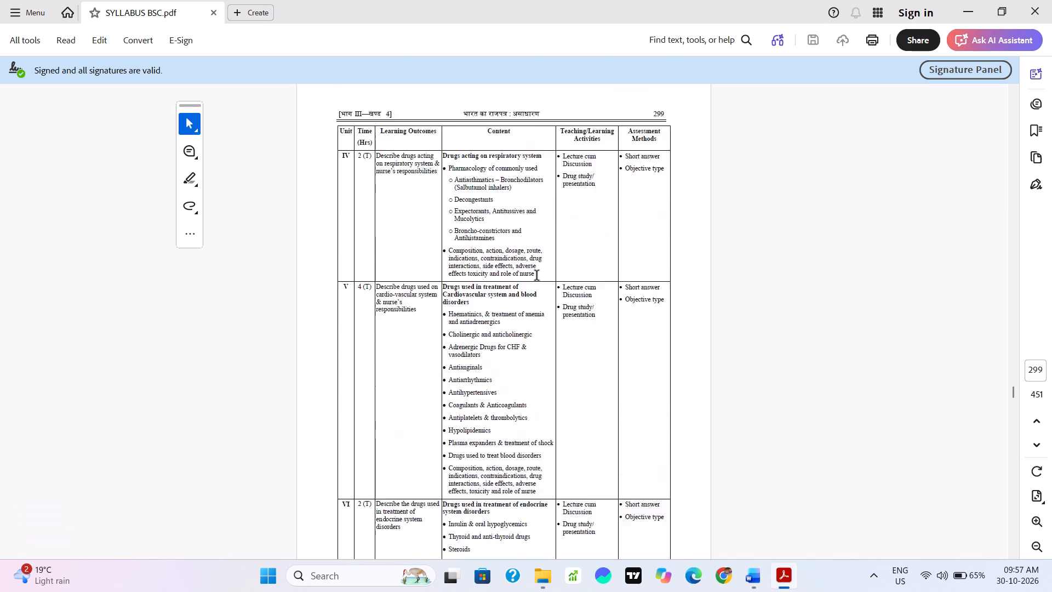
{"action": "scroll", "coordinate": [537, 276], "scroll_direction": "up", "scroll_amount": 2}
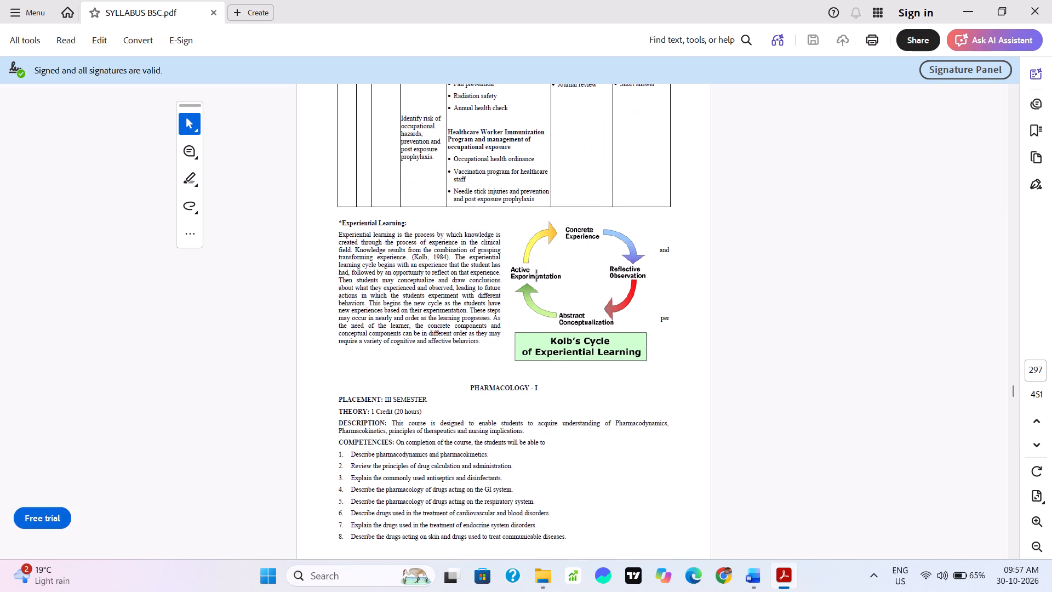
{"action": "scroll", "coordinate": [537, 276], "scroll_direction": "up", "scroll_amount": 1}
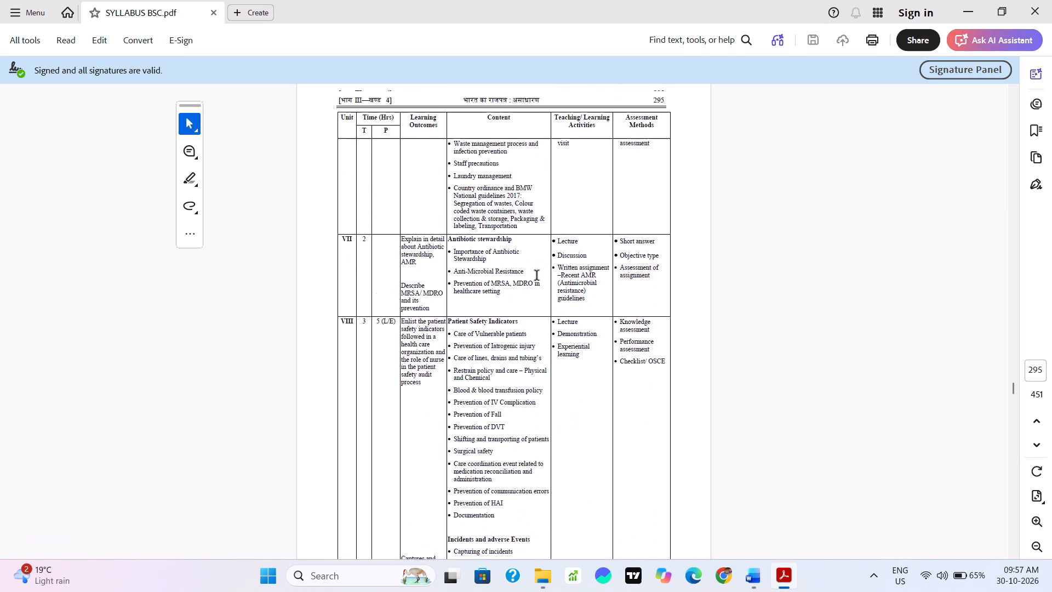
{"action": "scroll", "coordinate": [537, 276], "scroll_direction": "up", "scroll_amount": 2}
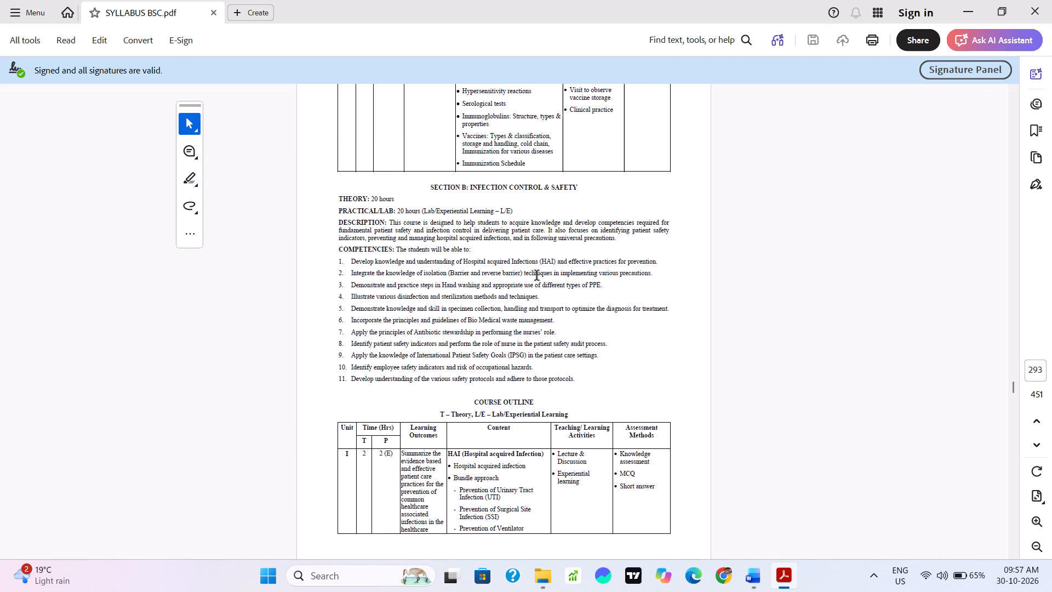
{"action": "scroll", "coordinate": [537, 276], "scroll_direction": "up", "scroll_amount": 3}
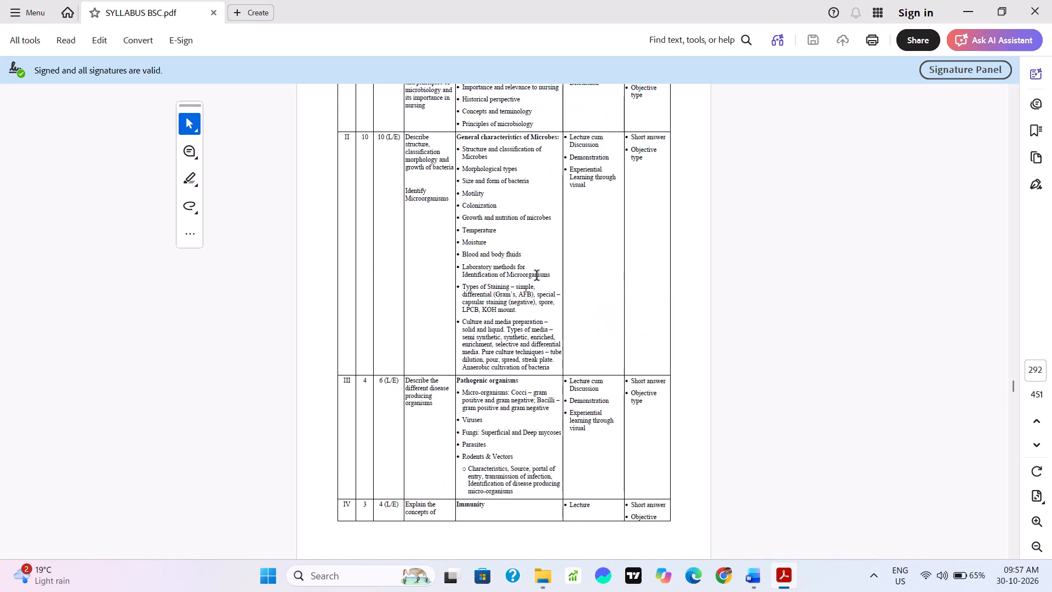
{"action": "scroll", "coordinate": [537, 276], "scroll_direction": "up", "scroll_amount": 1}
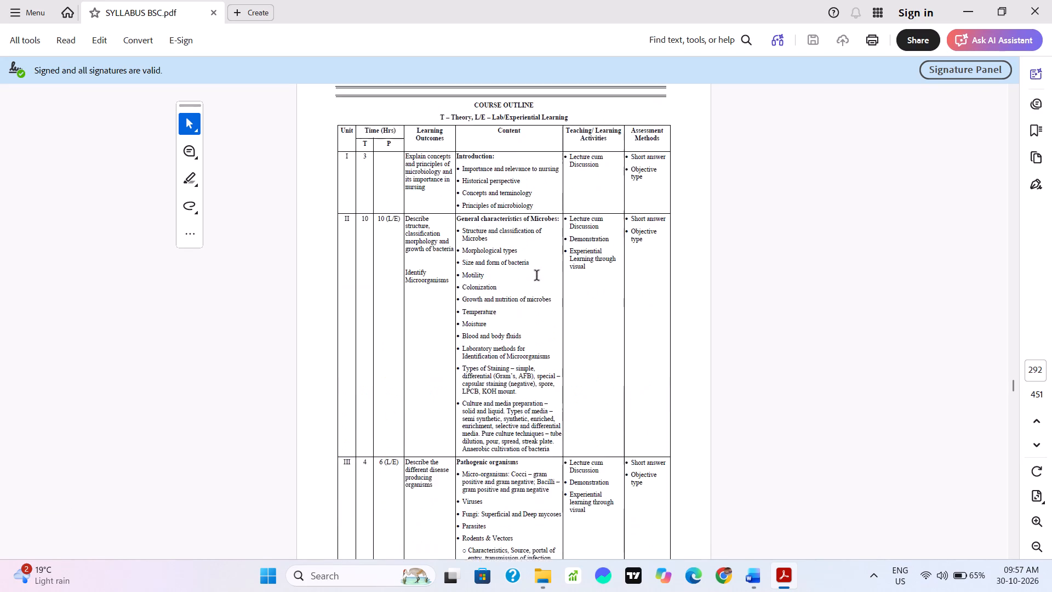
{"action": "scroll", "coordinate": [537, 276], "scroll_direction": "up", "scroll_amount": 2}
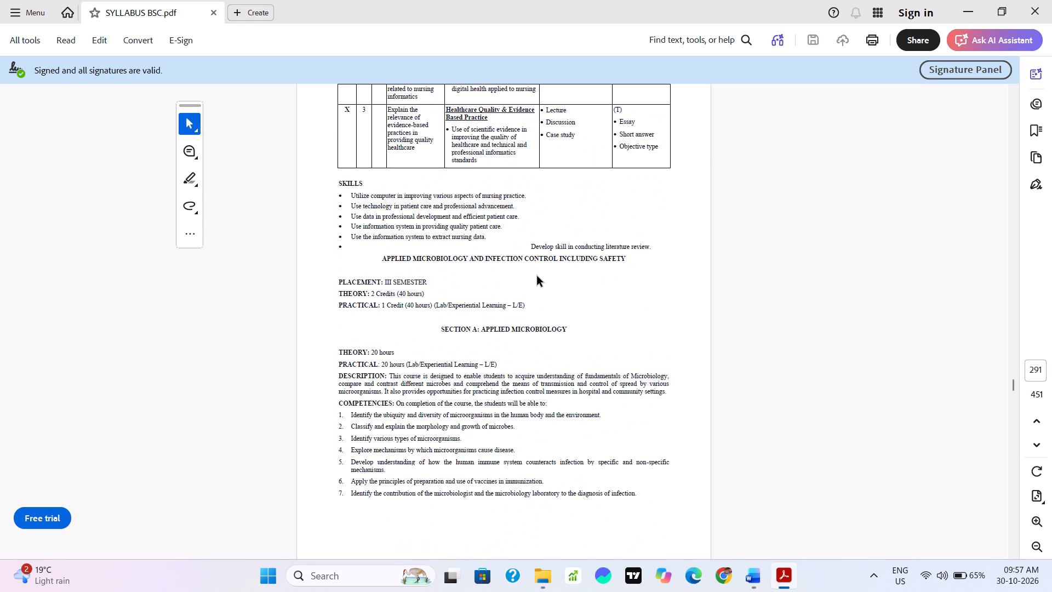
Switch to the Sample Paper in Word, check the semester and subject in its heading, and return to the syllabus PDF.
{"action": "left_click", "coordinate": [751, 580]}
{"action": "left_click", "coordinate": [751, 580]}
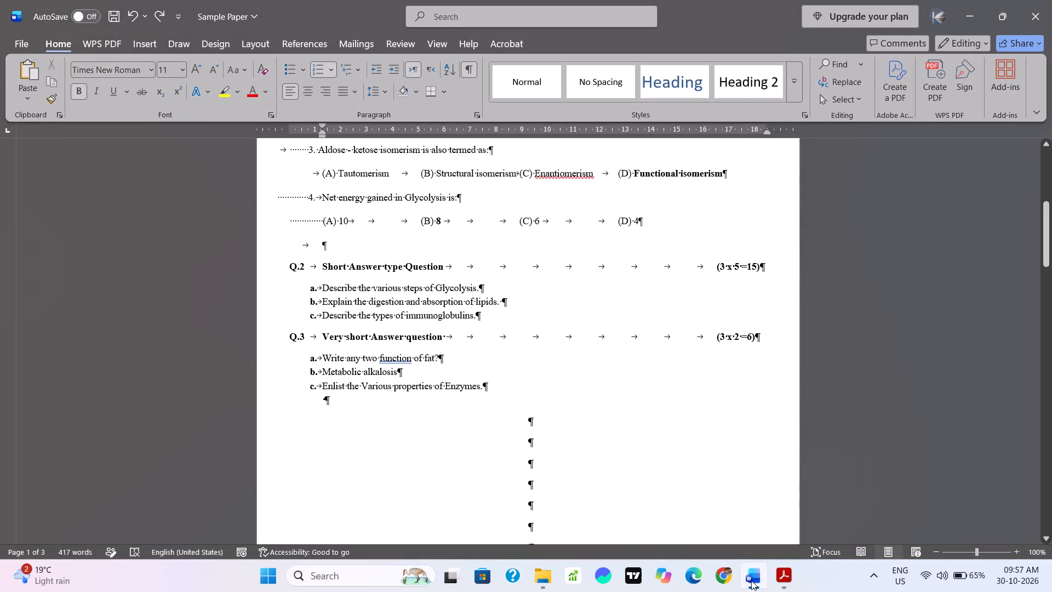
{"action": "scroll", "coordinate": [599, 331], "scroll_direction": "up", "scroll_amount": 7}
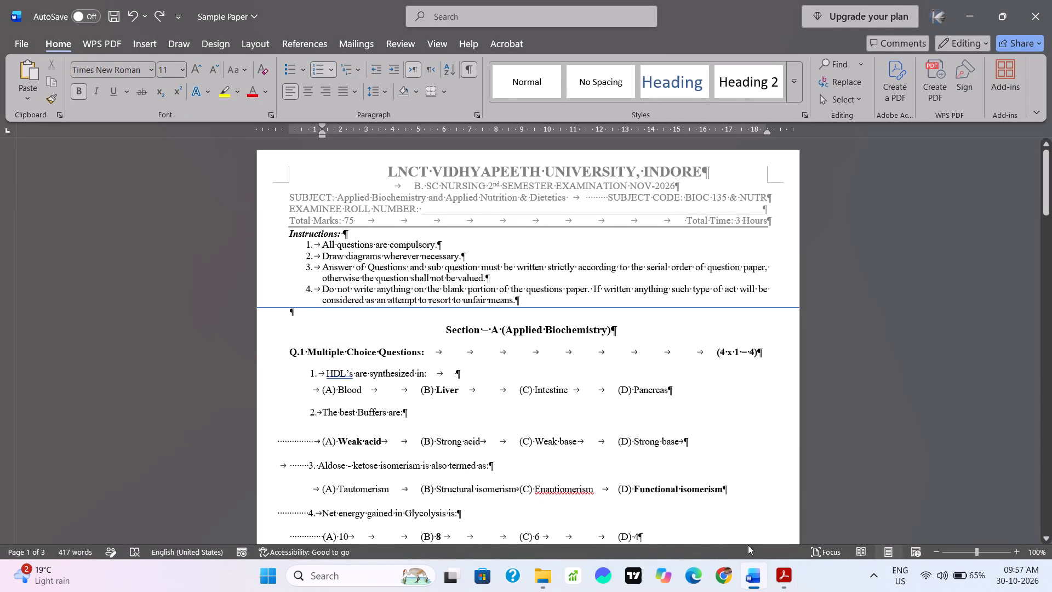
{"action": "left_click", "coordinate": [759, 577]}
Look back through the II semester syllabus, from Health/Nursing Informatics and Technology to the start of the Nursing Foundation - II course outline.
{"action": "scroll", "coordinate": [525, 349], "scroll_direction": "up", "scroll_amount": 2}
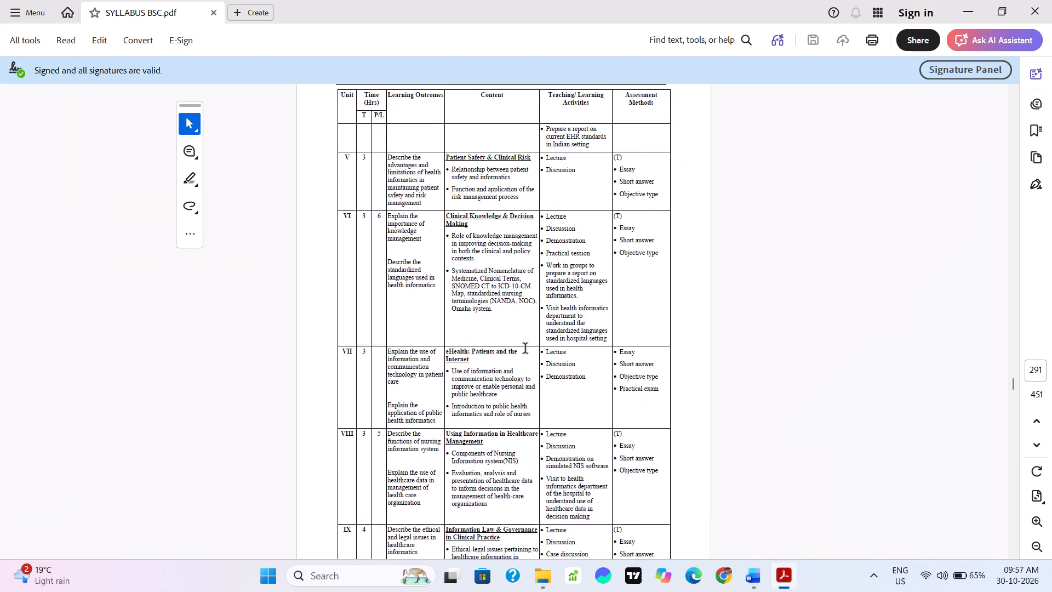
{"action": "scroll", "coordinate": [525, 349], "scroll_direction": "up", "scroll_amount": 2}
{"action": "left_click", "coordinate": [525, 349]}
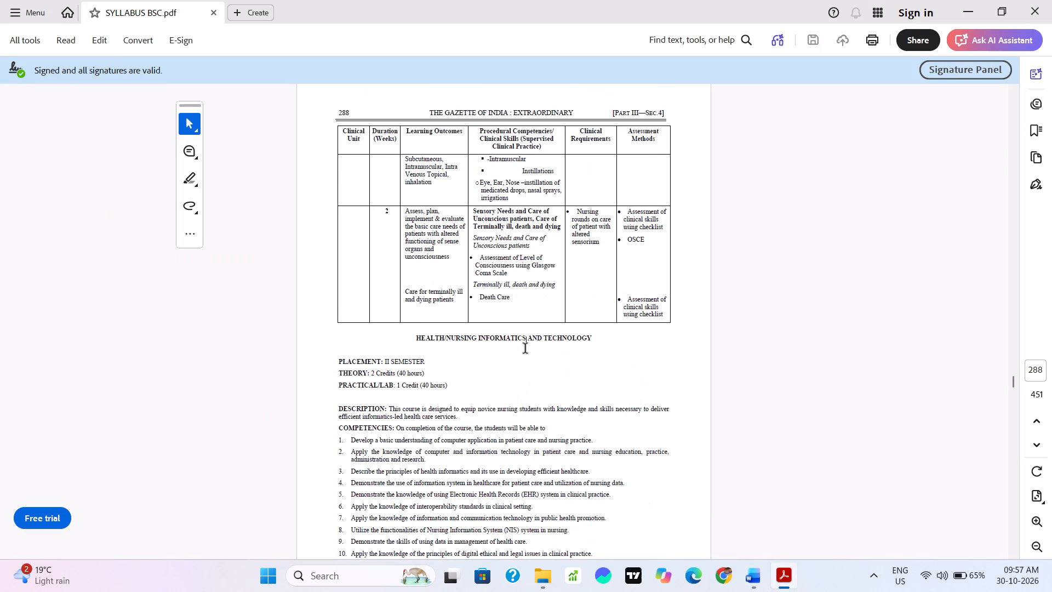
{"action": "scroll", "coordinate": [525, 349], "scroll_direction": "up", "scroll_amount": 1}
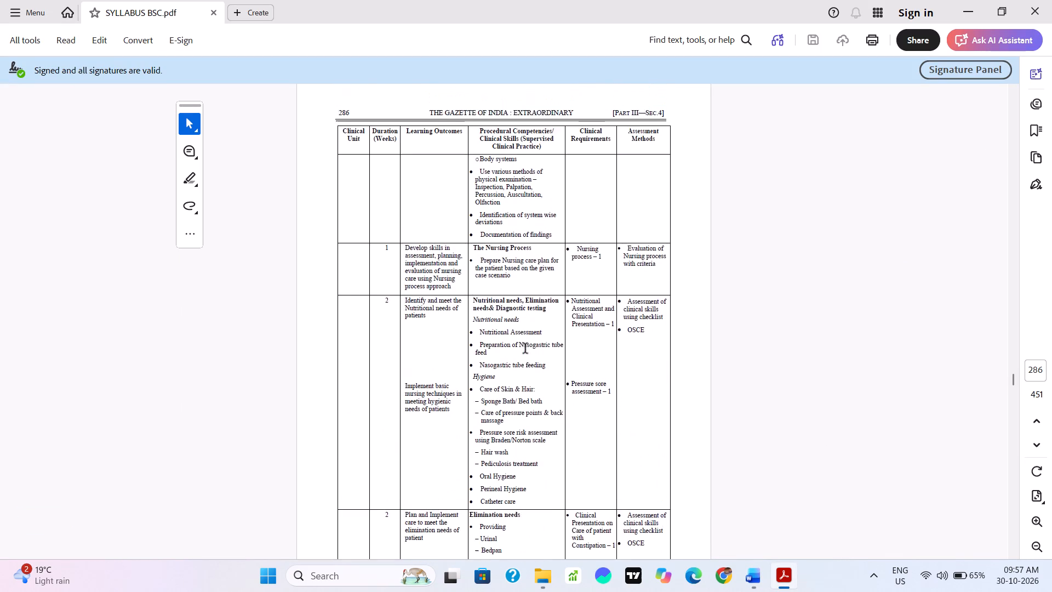
{"action": "scroll", "coordinate": [525, 349], "scroll_direction": "up", "scroll_amount": 2}
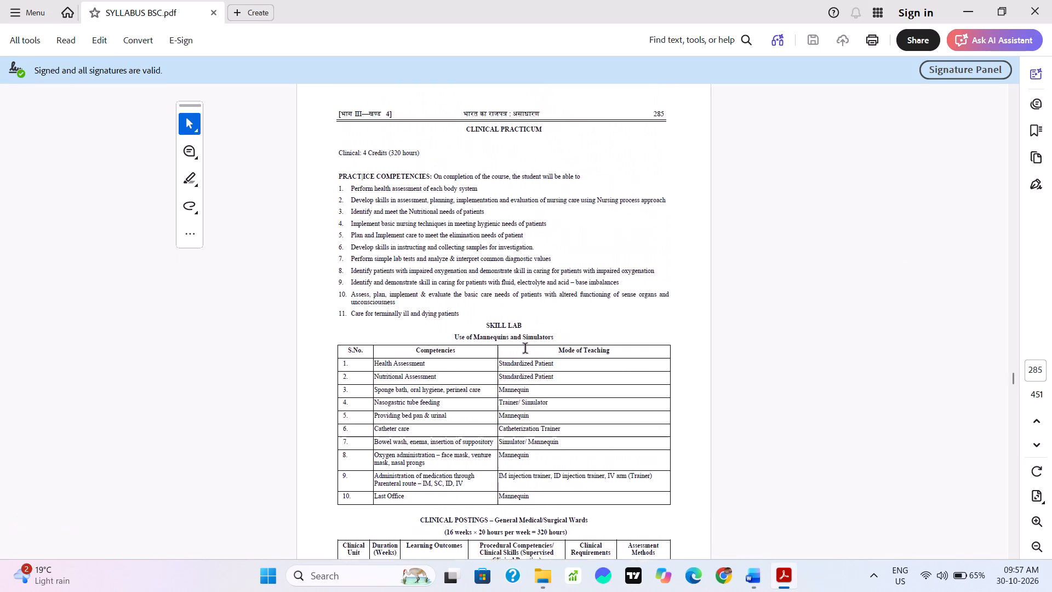
{"action": "scroll", "coordinate": [525, 349], "scroll_direction": "up", "scroll_amount": 3}
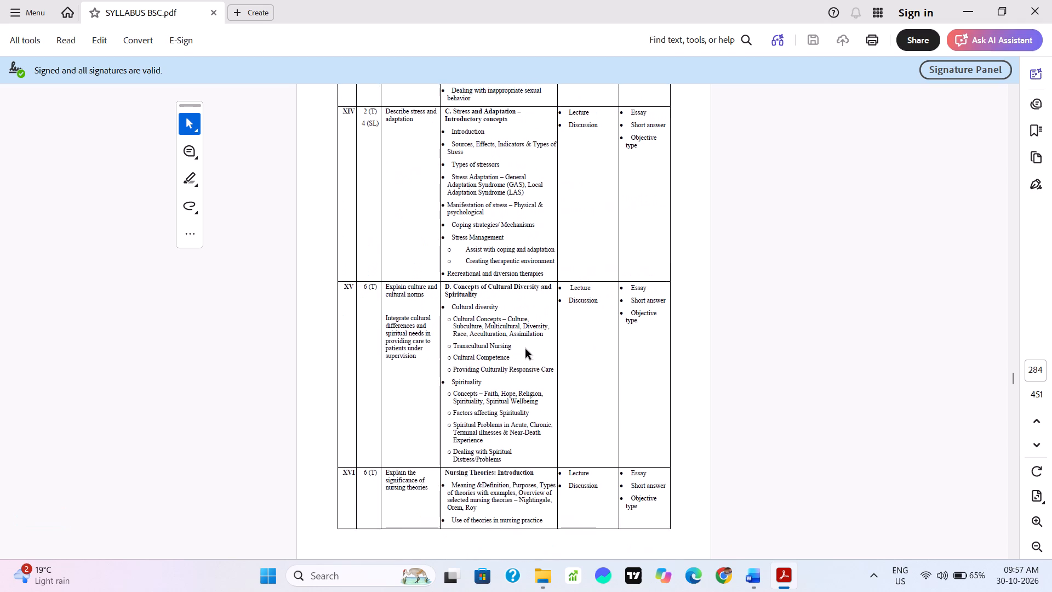
{"action": "scroll", "coordinate": [525, 349], "scroll_direction": "up", "scroll_amount": 1}
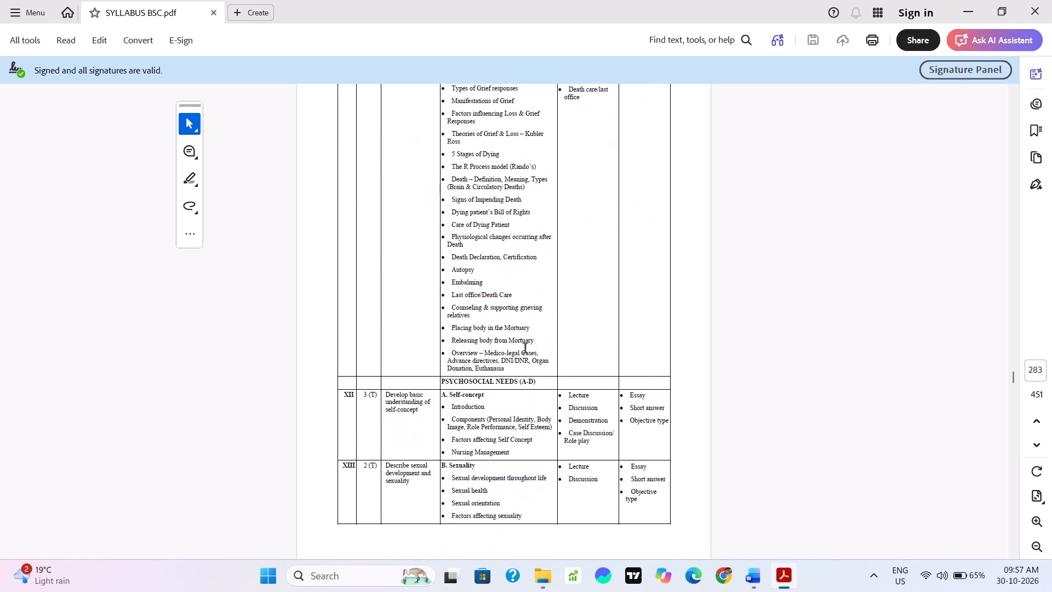
{"action": "scroll", "coordinate": [525, 349], "scroll_direction": "up", "scroll_amount": 2}
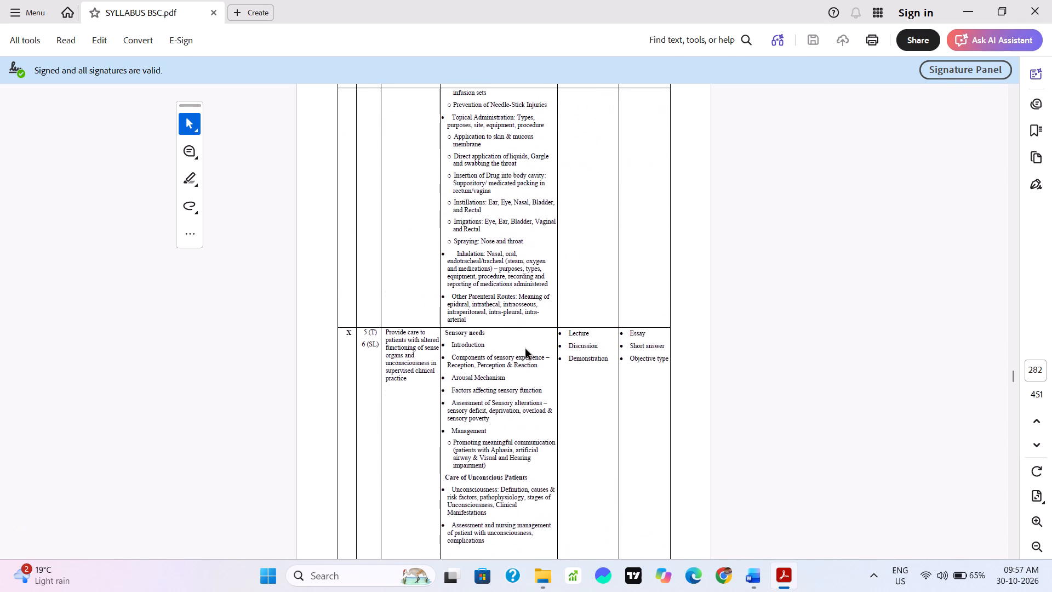
{"action": "scroll", "coordinate": [525, 349], "scroll_direction": "up", "scroll_amount": 1}
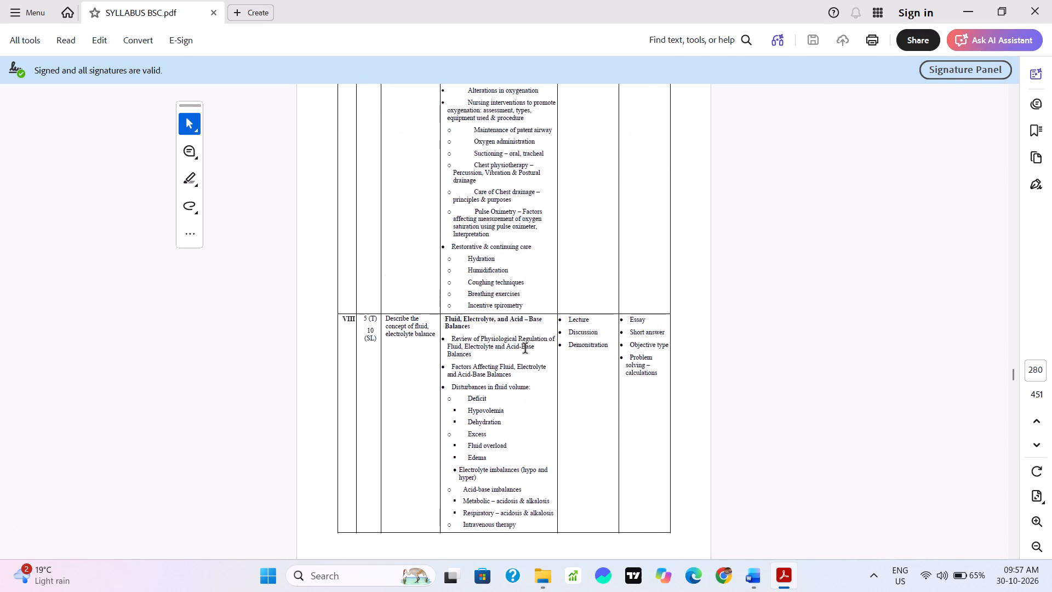
{"action": "scroll", "coordinate": [525, 349], "scroll_direction": "up", "scroll_amount": 2}
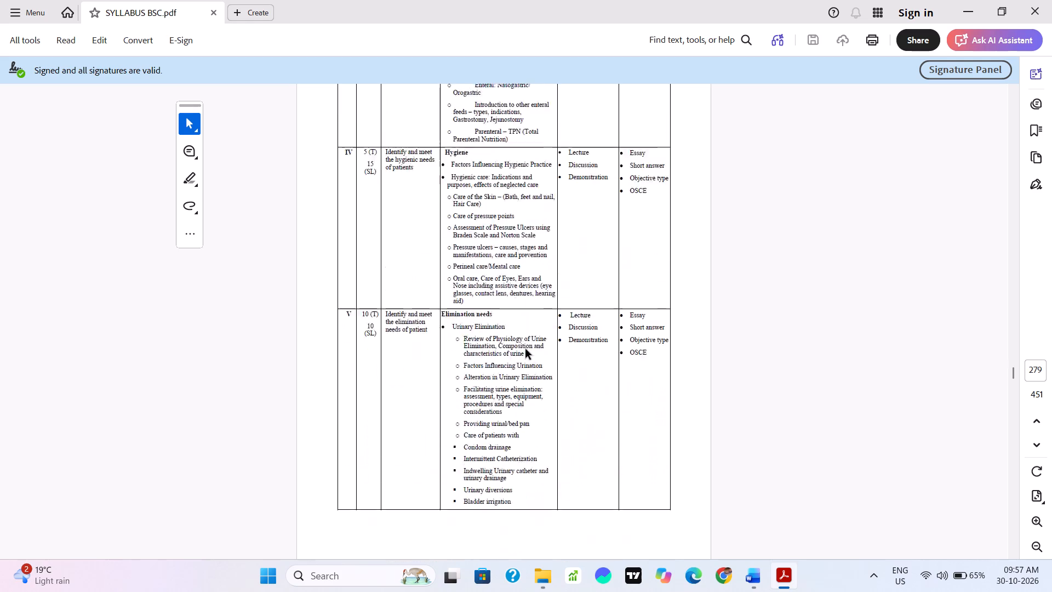
{"action": "scroll", "coordinate": [525, 349], "scroll_direction": "up", "scroll_amount": 2}
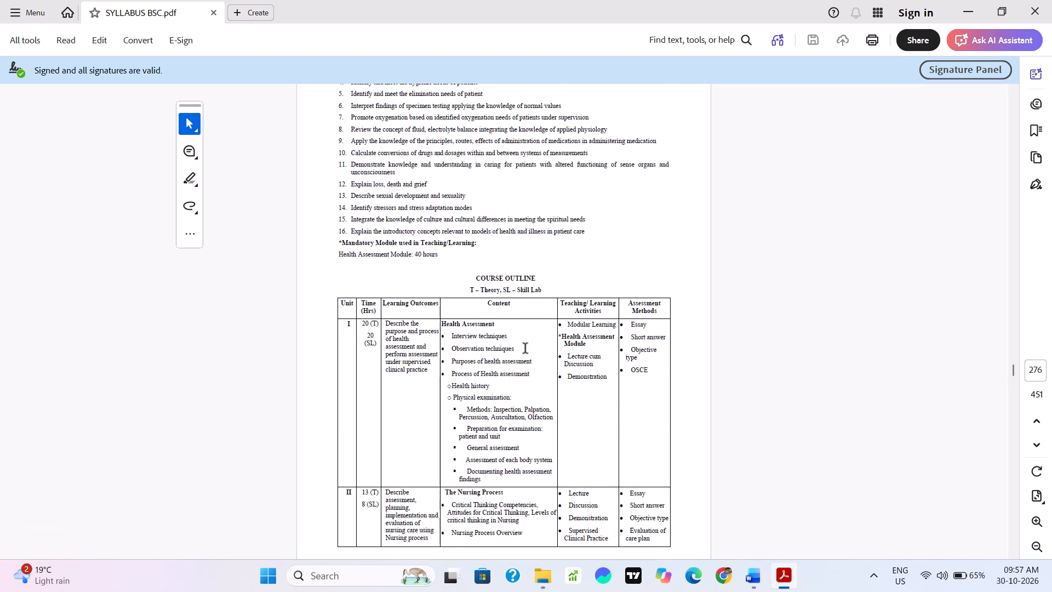
Look back through the Applied Nutrition and Dietetics course outline, from the food safety unit to the preceding biochemistry units.
{"action": "scroll", "coordinate": [525, 349], "scroll_direction": "up", "scroll_amount": 1}
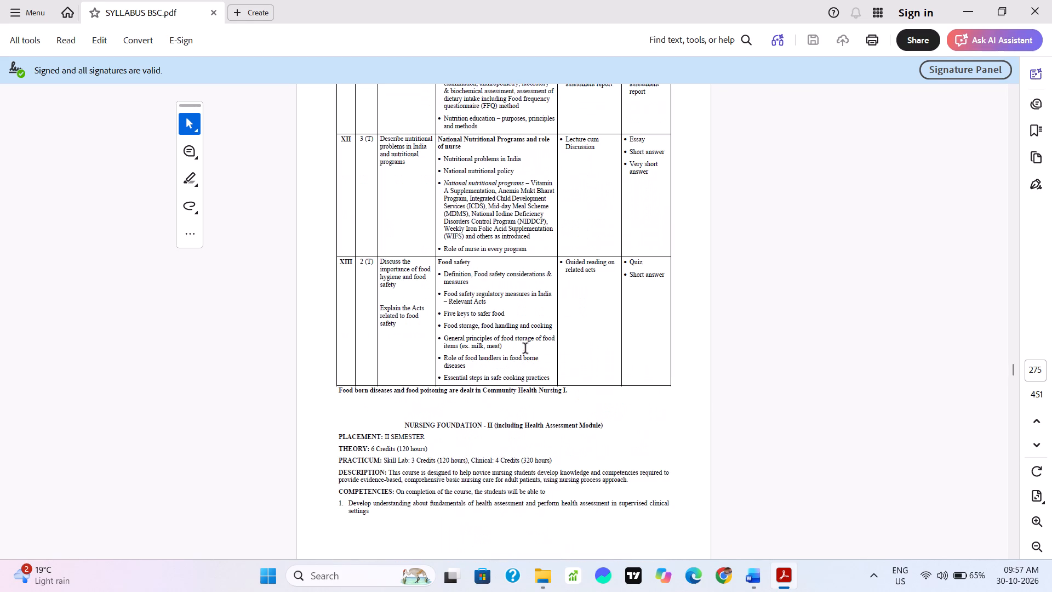
{"action": "scroll", "coordinate": [525, 349], "scroll_direction": "up", "scroll_amount": 2}
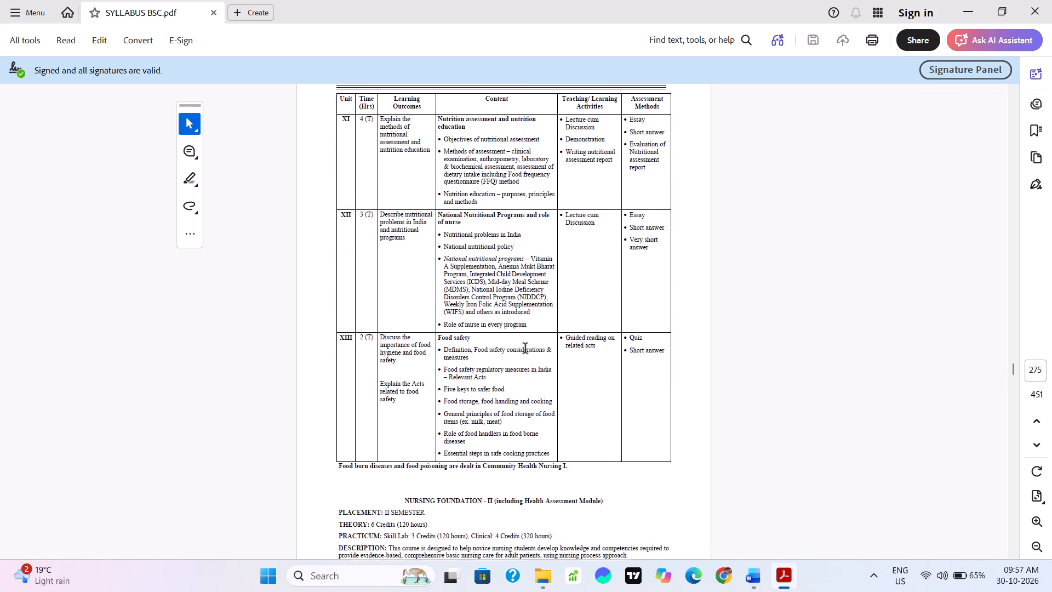
{"action": "scroll", "coordinate": [525, 349], "scroll_direction": "up", "scroll_amount": 2}
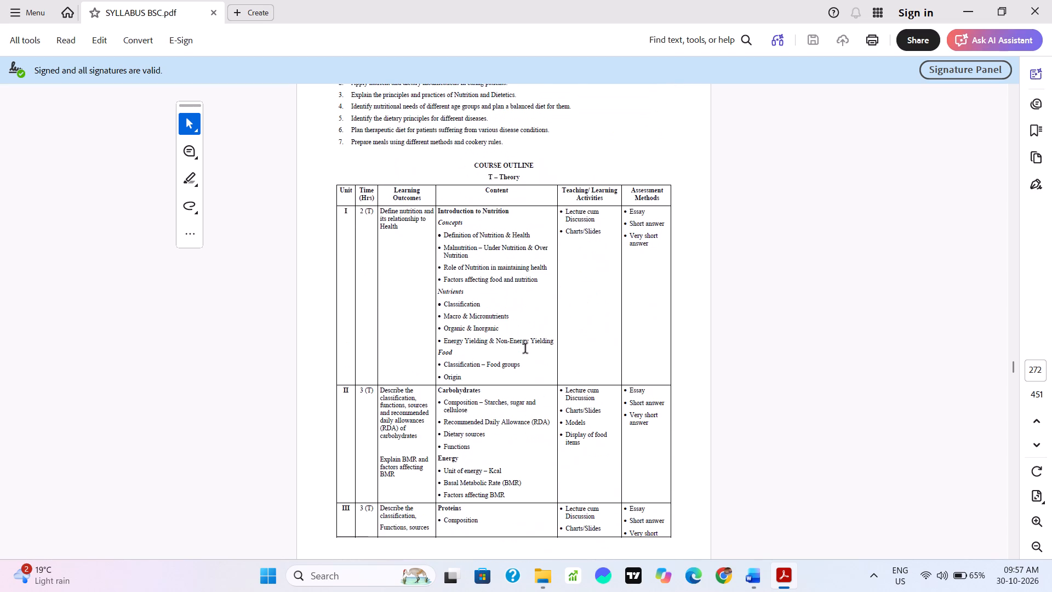
{"action": "scroll", "coordinate": [525, 349], "scroll_direction": "up", "scroll_amount": 2}
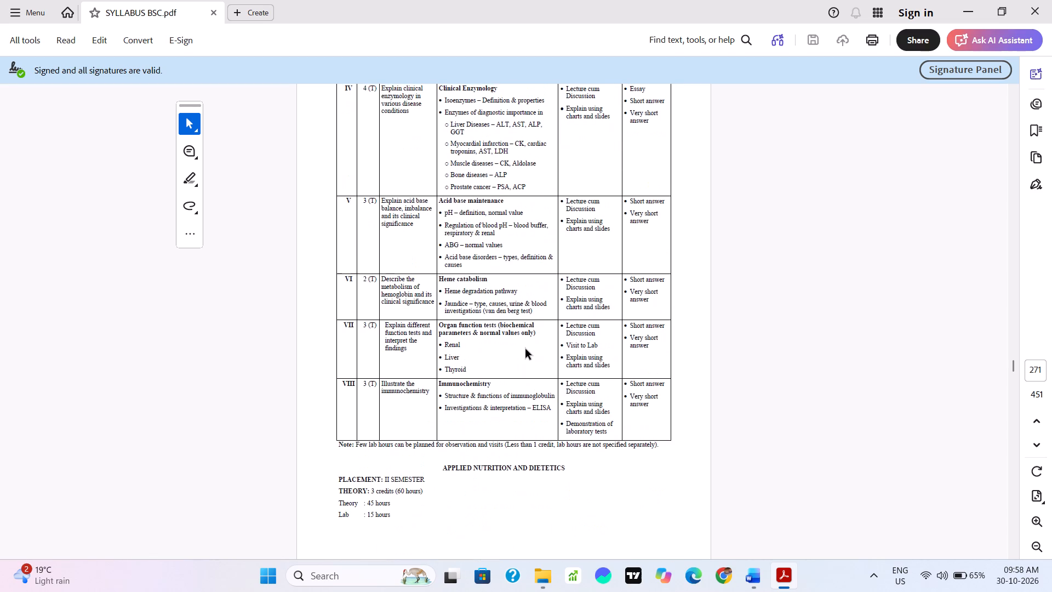
{"action": "scroll", "coordinate": [525, 349], "scroll_direction": "up", "scroll_amount": 1}
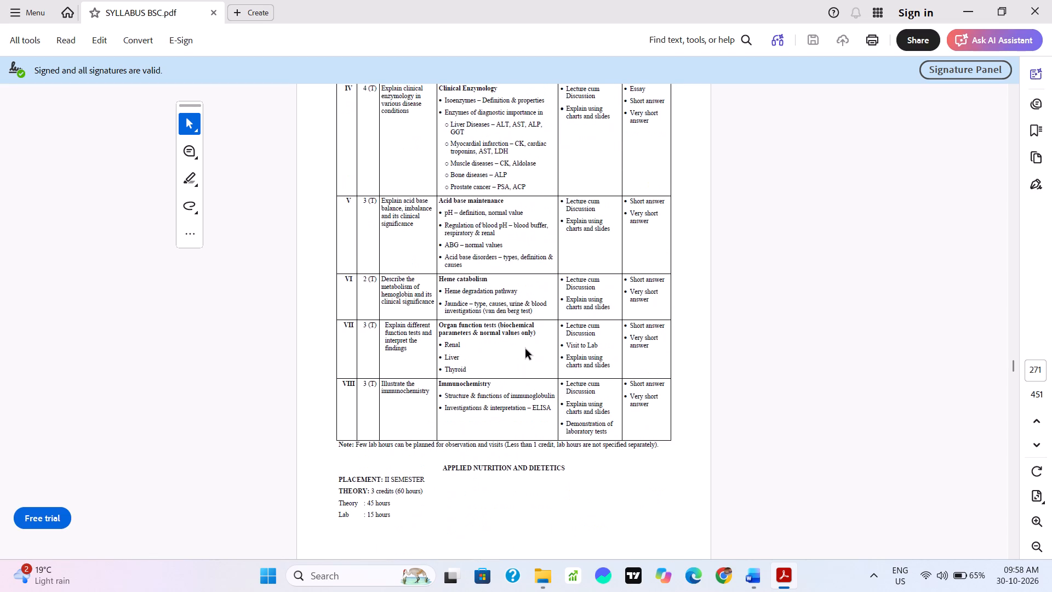
{"action": "scroll", "coordinate": [525, 349], "scroll_direction": "up", "scroll_amount": 1}
Read forward through the biochemistry units to the Applied Nutrition and Dietetics competencies and Units I to III of its outline.
{"action": "scroll", "coordinate": [525, 349], "scroll_direction": "down", "scroll_amount": 1}
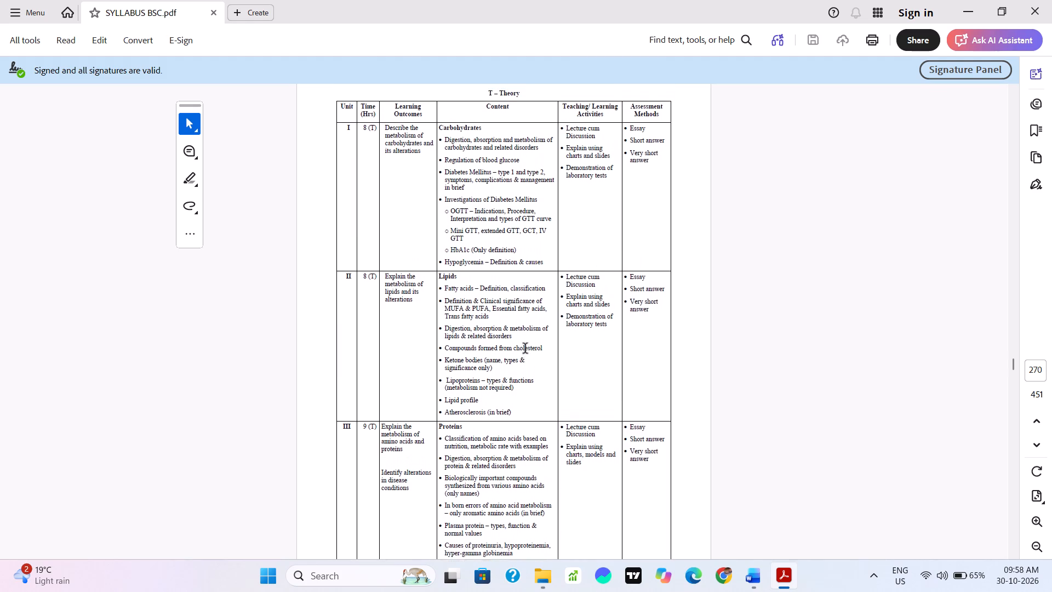
{"action": "scroll", "coordinate": [525, 349], "scroll_direction": "down", "scroll_amount": 3}
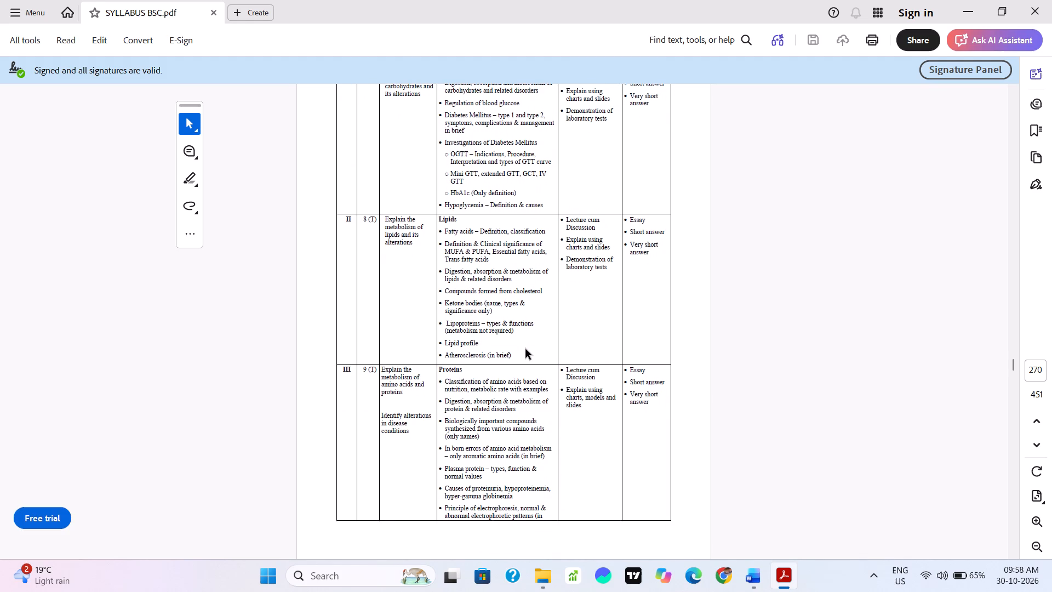
{"action": "scroll", "coordinate": [525, 349], "scroll_direction": "down", "scroll_amount": 2}
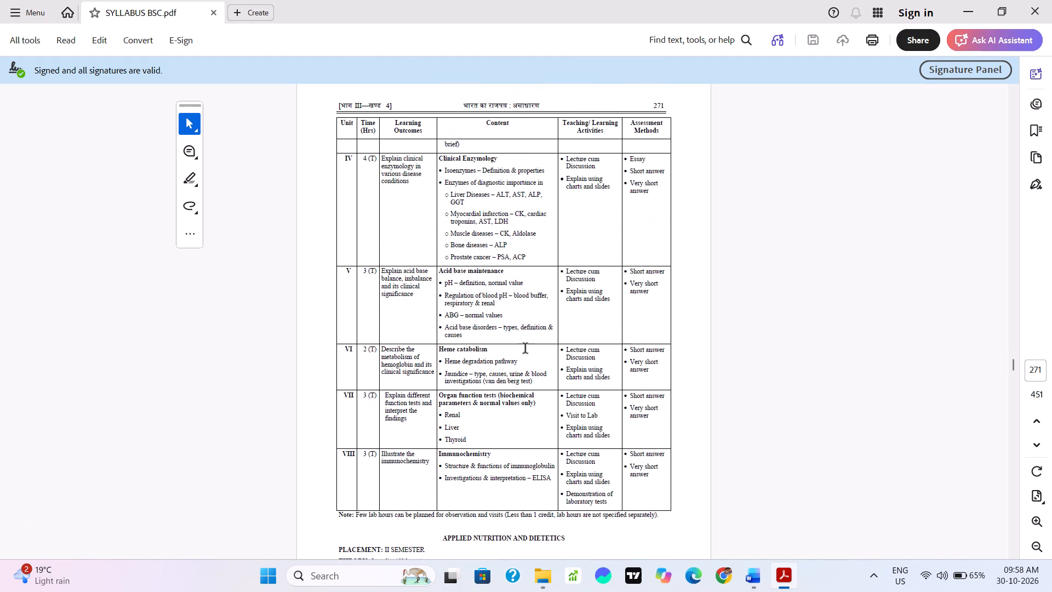
{"action": "scroll", "coordinate": [525, 349], "scroll_direction": "down", "scroll_amount": 2}
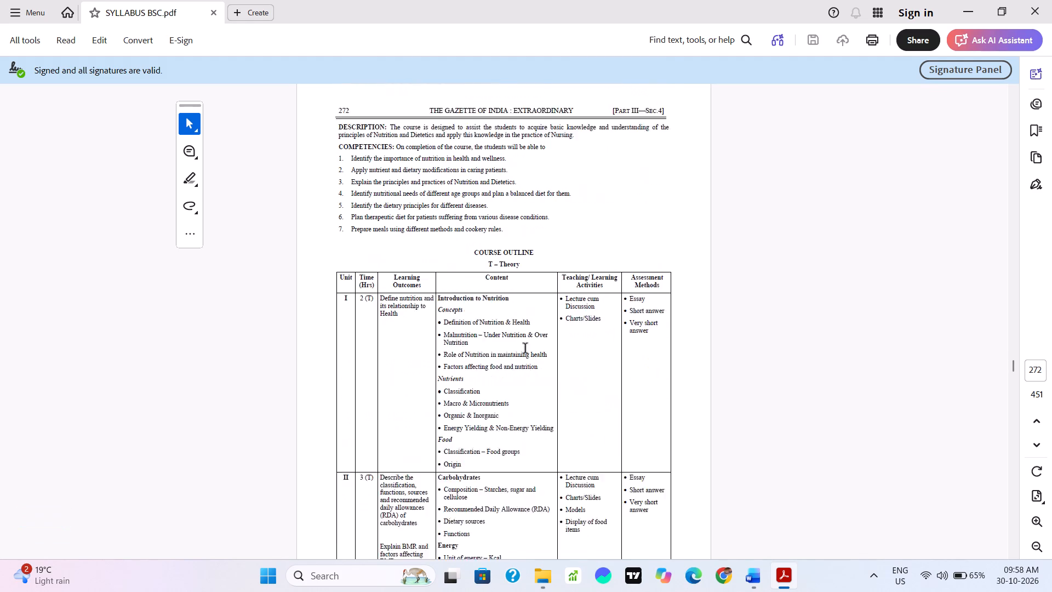
{"action": "scroll", "coordinate": [525, 349], "scroll_direction": "down", "scroll_amount": 2}
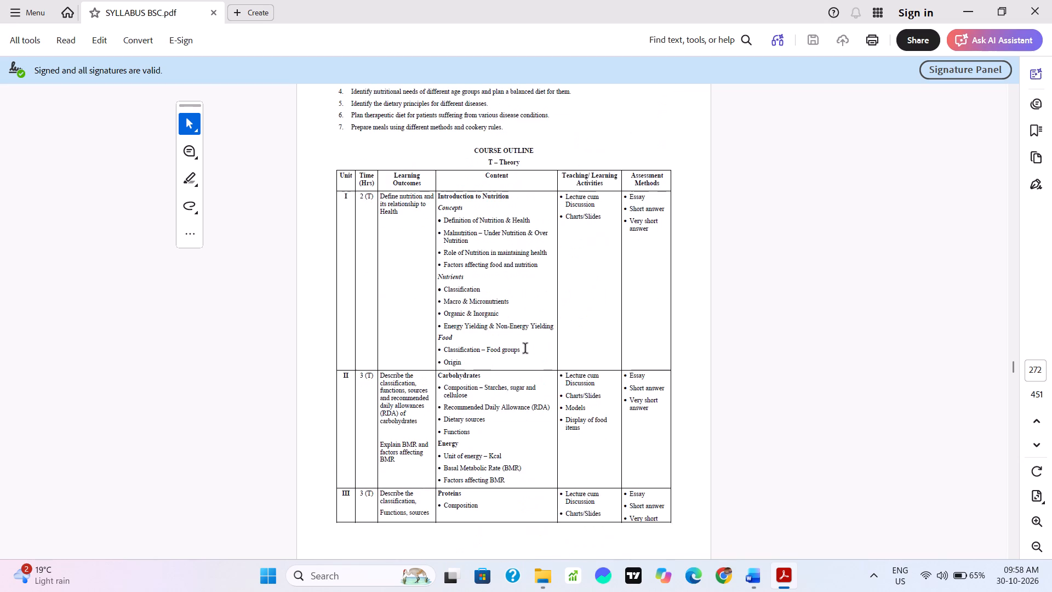
{"action": "scroll", "coordinate": [525, 349], "scroll_direction": "down", "scroll_amount": 2}
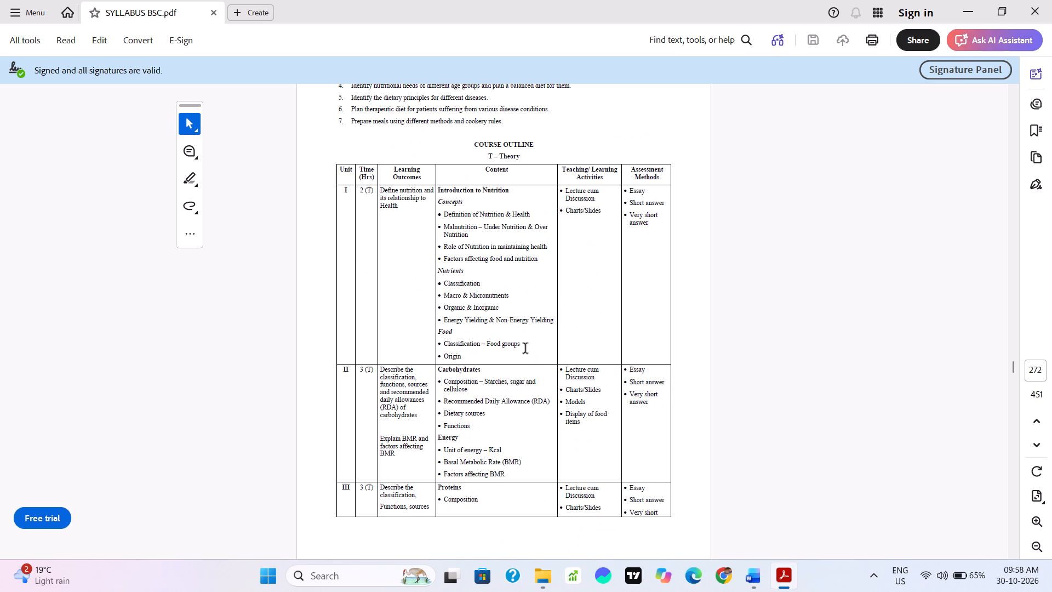
Switch to the Sample Paper in Word and start Section B Q.2 option a with "Define carbohydrates." in non-bold text.
{"action": "left_click", "coordinate": [965, 7]}
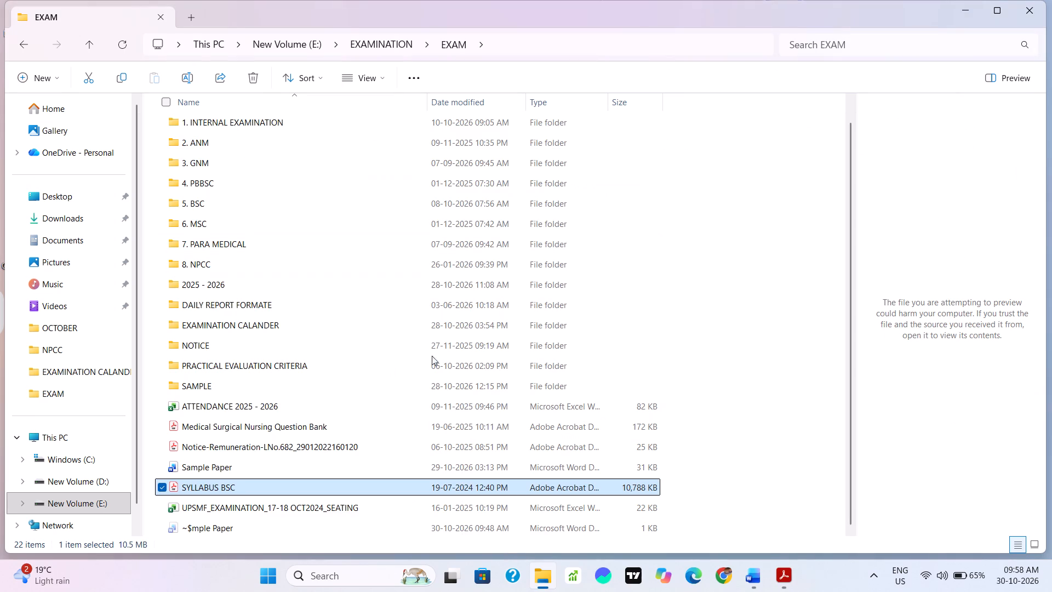
{"action": "left_click", "coordinate": [752, 575]}
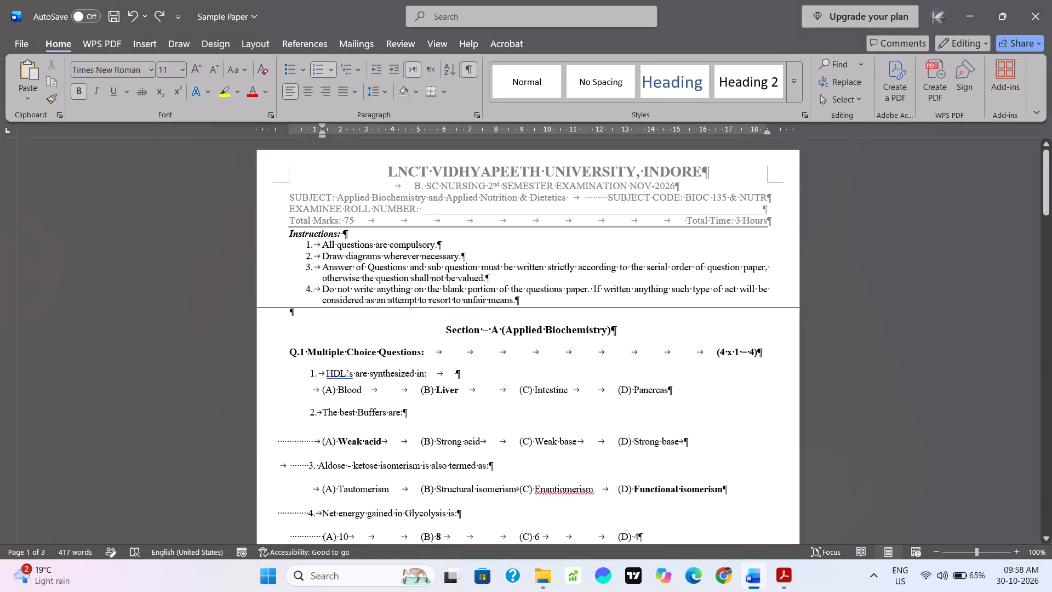
{"action": "scroll", "coordinate": [437, 408], "scroll_direction": "down", "scroll_amount": 8}
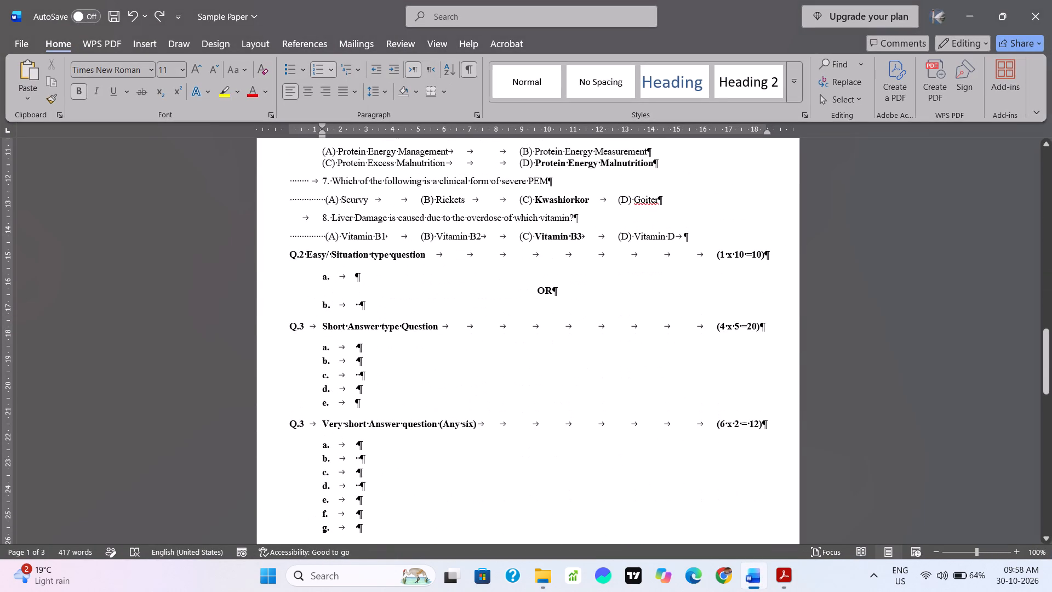
{"action": "type", "text": "de"}
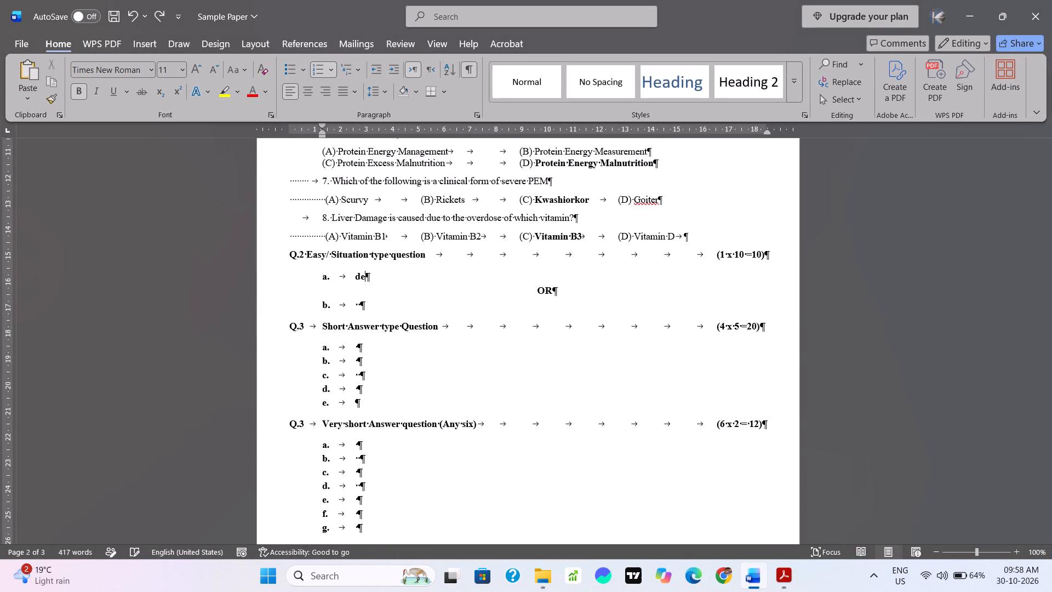
{"action": "key", "text": "BackSpace"}
{"action": "key", "text": "BackSpace"}
{"action": "key", "text": "ctrl+b"}
{"action": "type", "text": "De"}
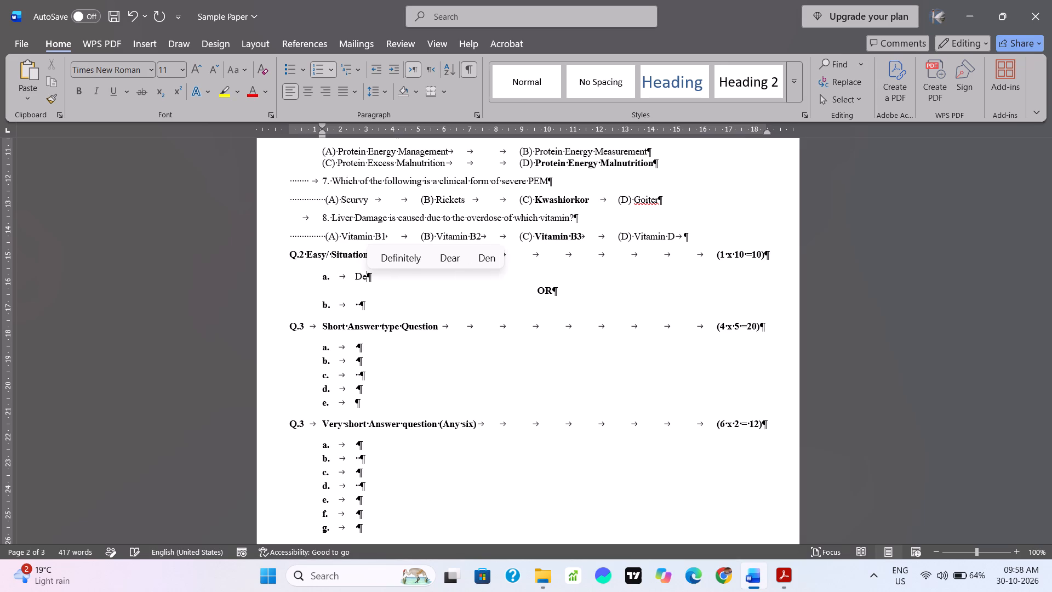
{"action": "type", "text": "fine"}
{"action": "key", "text": "space"}
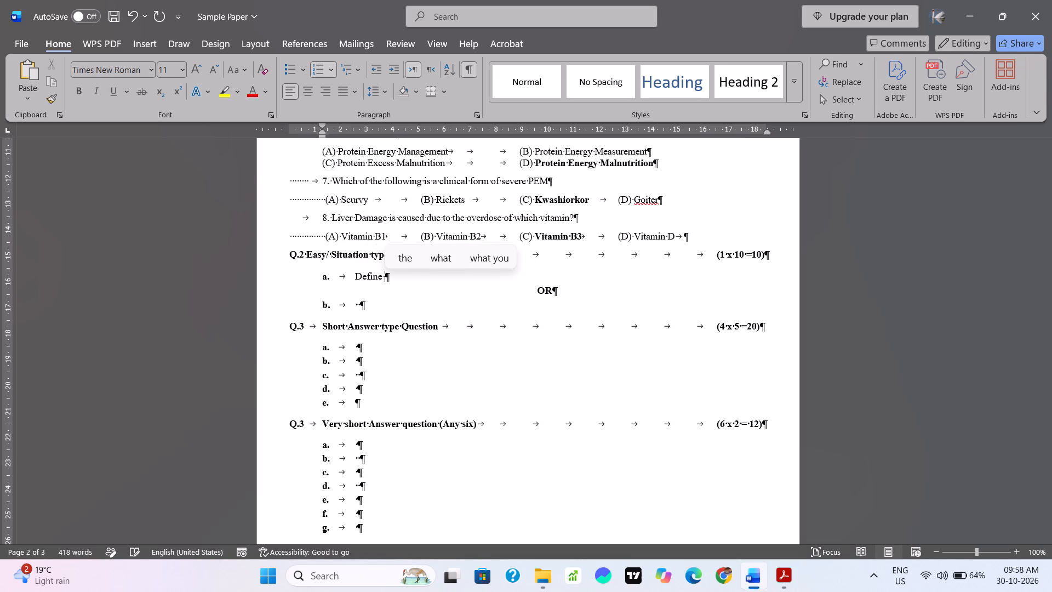
{"action": "type", "text": "car"}
{"action": "key", "text": "b"}
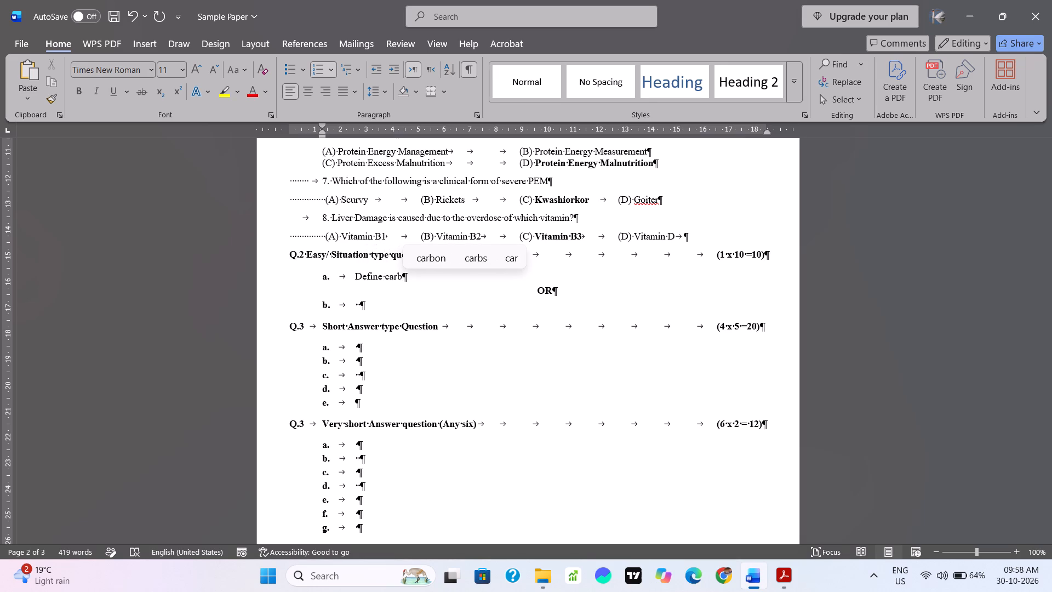
{"action": "key", "text": "o"}
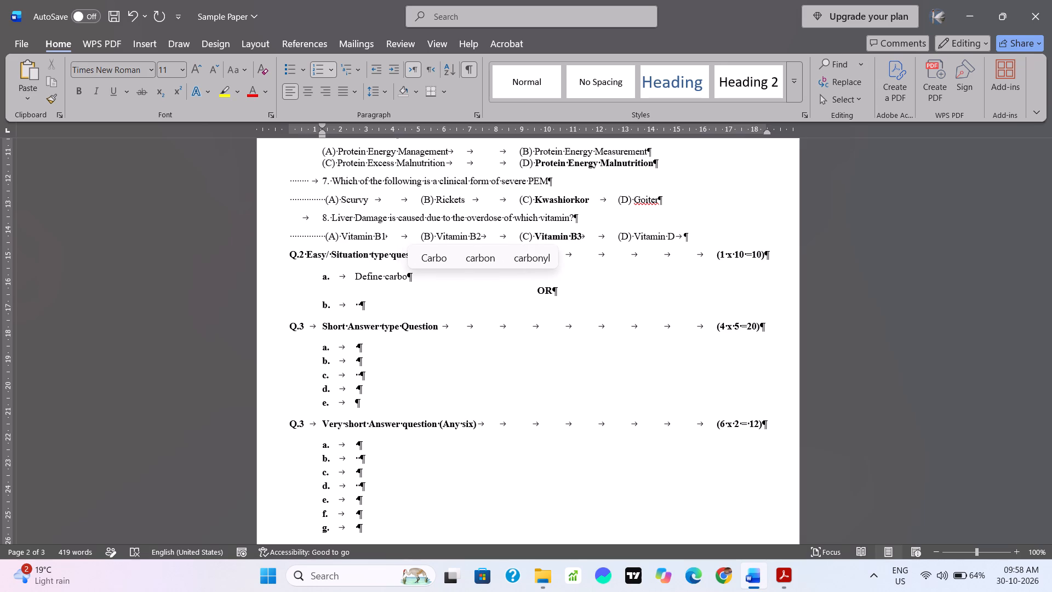
{"action": "type", "text": "hy"}
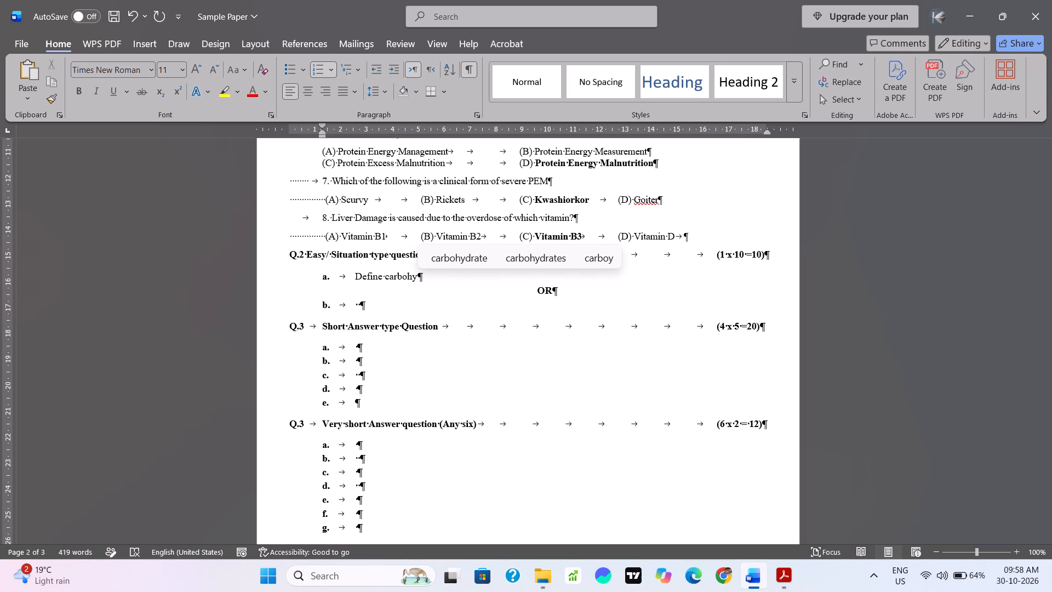
{"action": "type", "text": "drates"}
{"action": "type", "text": "."}
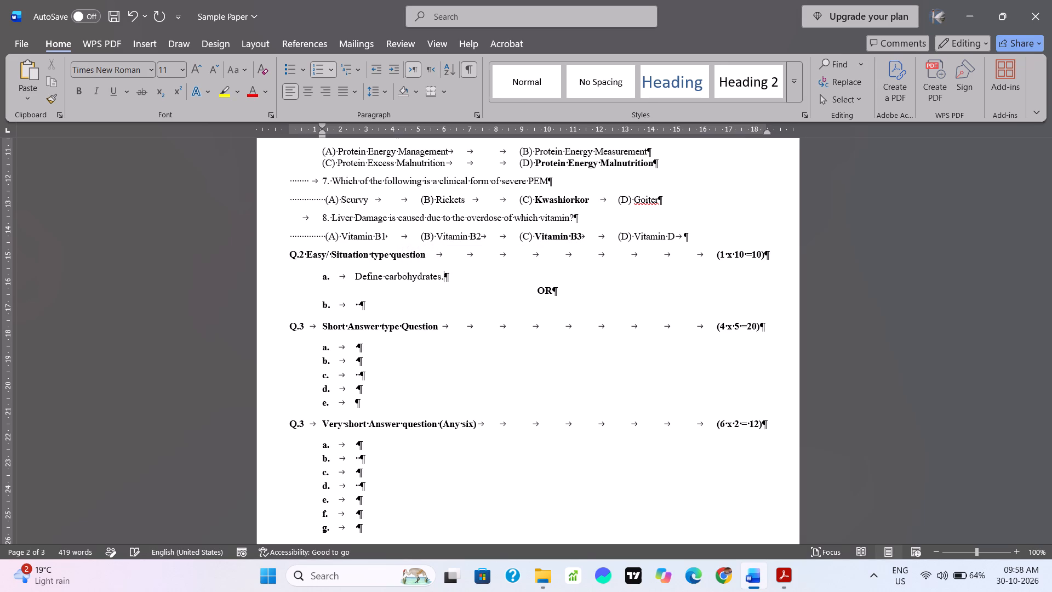
{"action": "key", "text": "space"}
Continue Q.2 option a with the sentence "Explain the composition and classification of carbohydrates.".
{"action": "type", "text": "expla"}
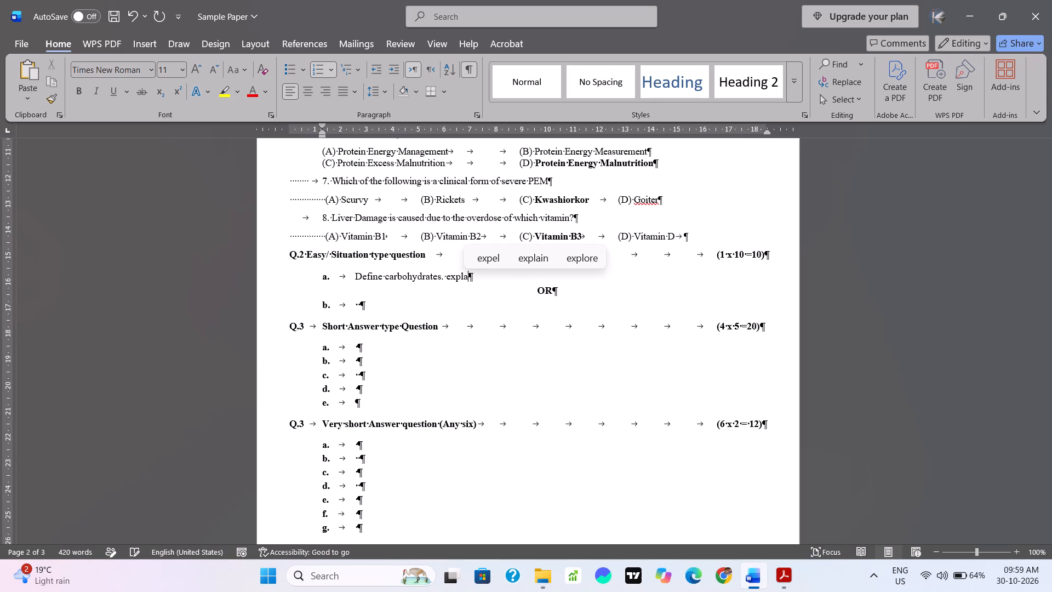
{"action": "type", "text": "in"}
{"action": "key", "text": "space"}
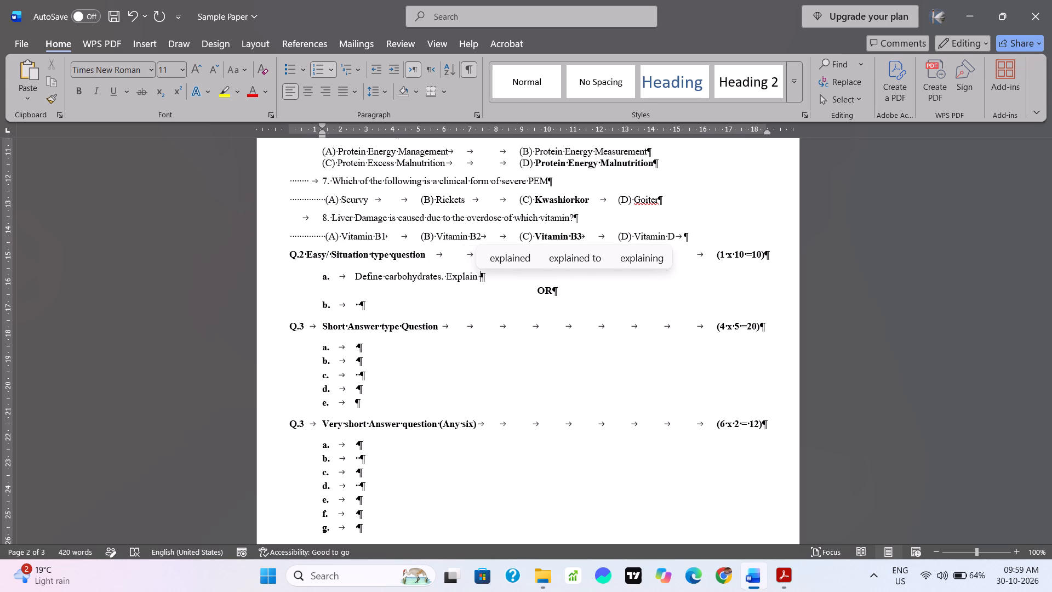
{"action": "type", "text": "the"}
{"action": "key", "text": "space"}
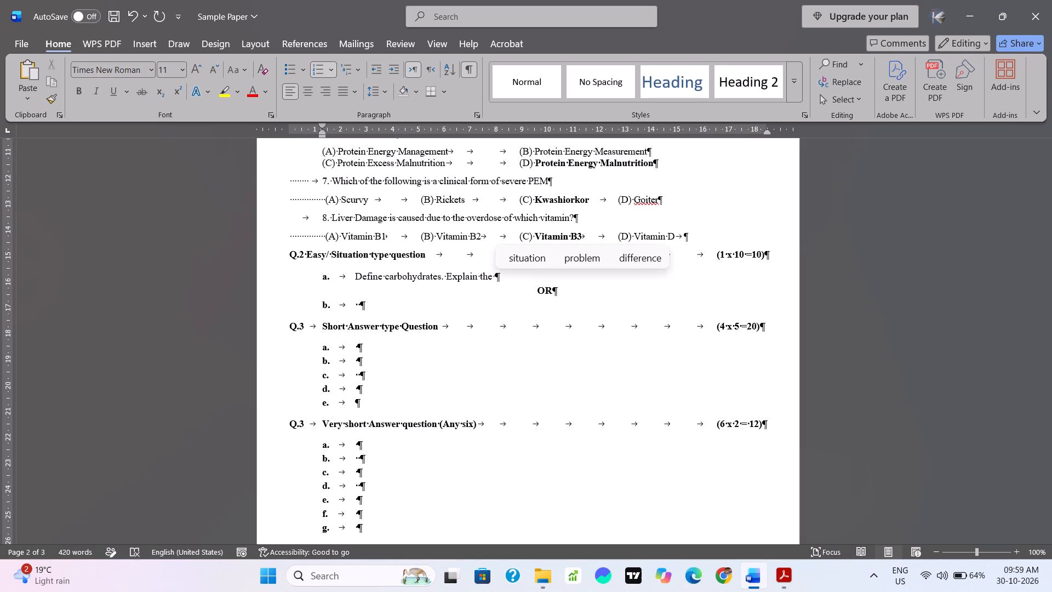
{"action": "type", "text": "comp"}
{"action": "type", "text": "ositio"}
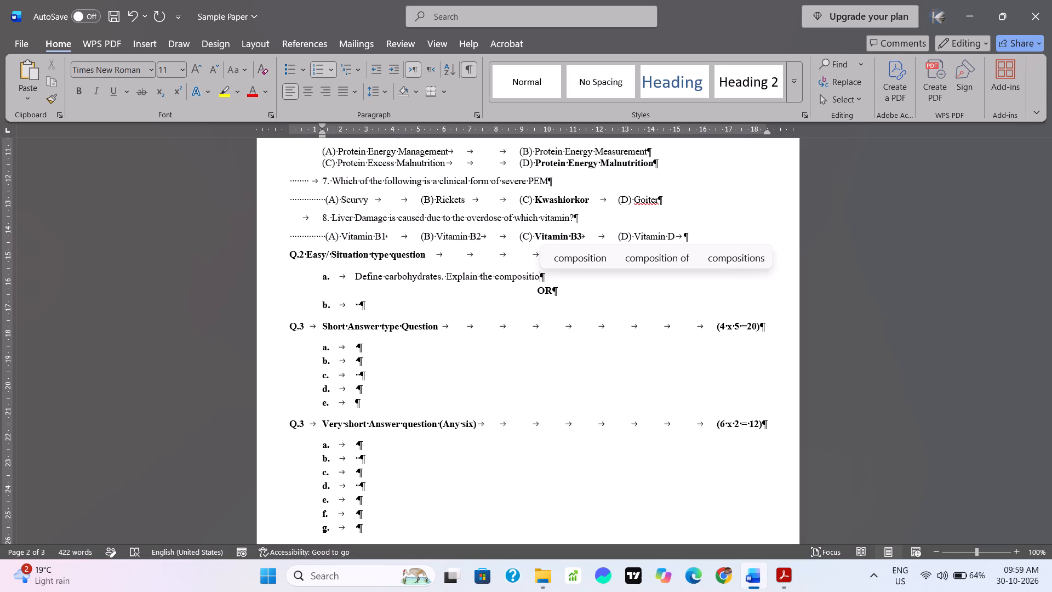
{"action": "type", "text": "n"}
{"action": "key", "text": "space"}
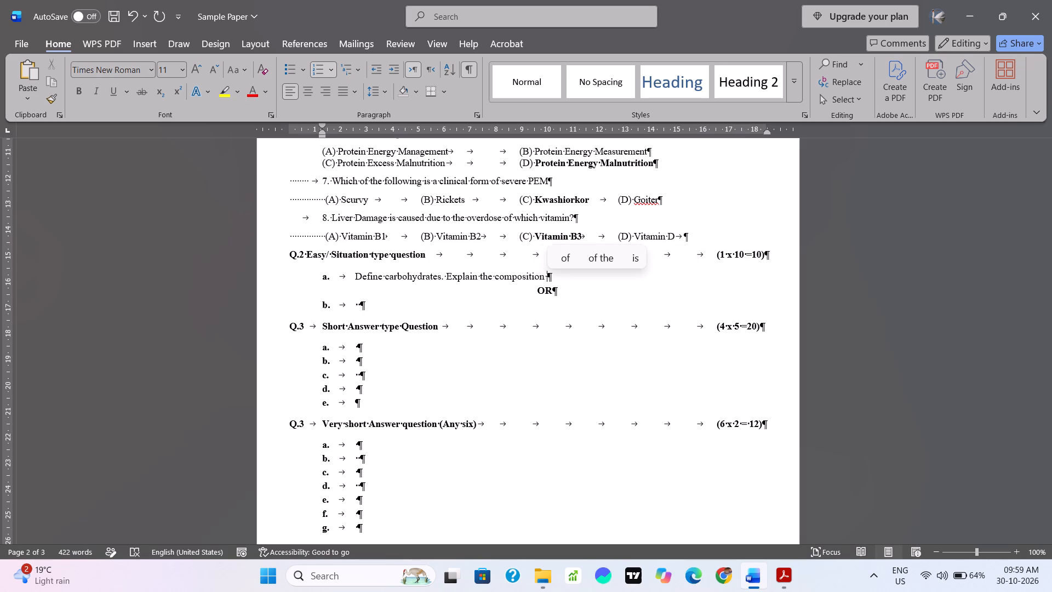
{"action": "type", "text": "and"}
{"action": "key", "text": "space"}
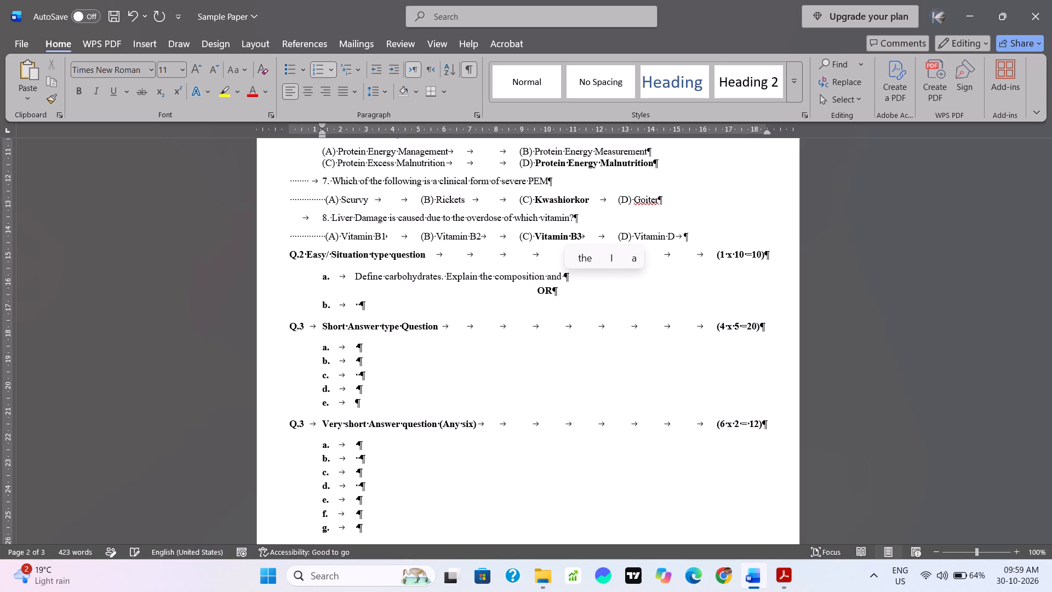
{"action": "type", "text": "class"}
{"action": "type", "text": "ific"}
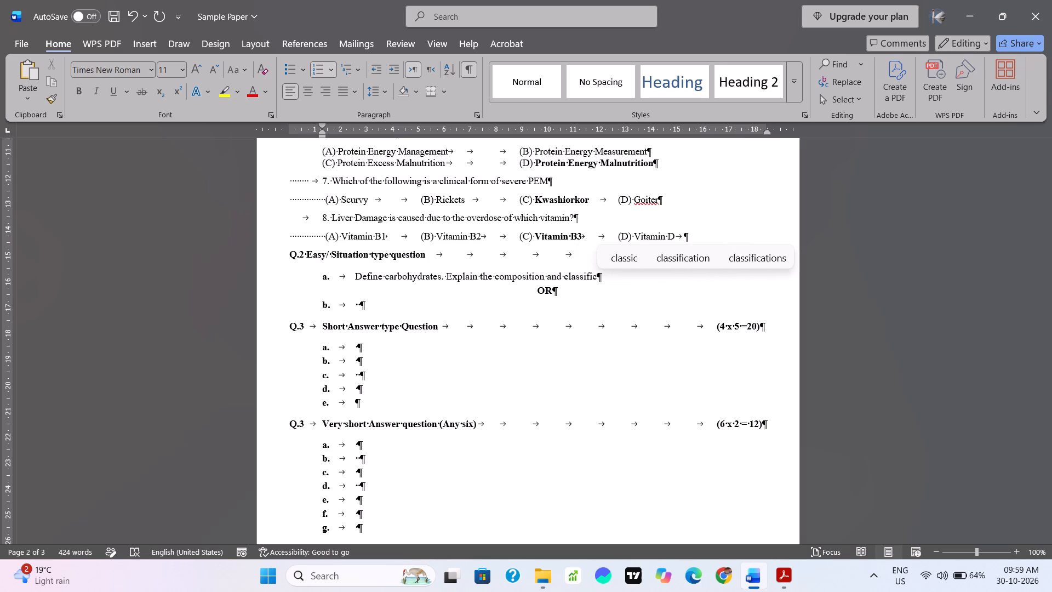
{"action": "type", "text": "ation"}
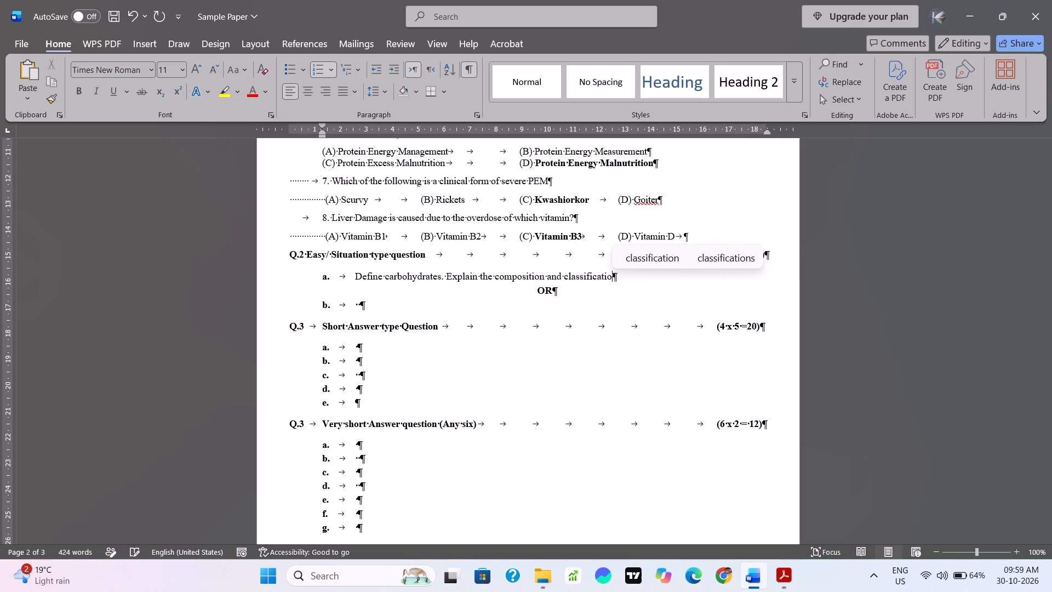
{"action": "key", "text": "space"}
{"action": "type", "text": "od"}
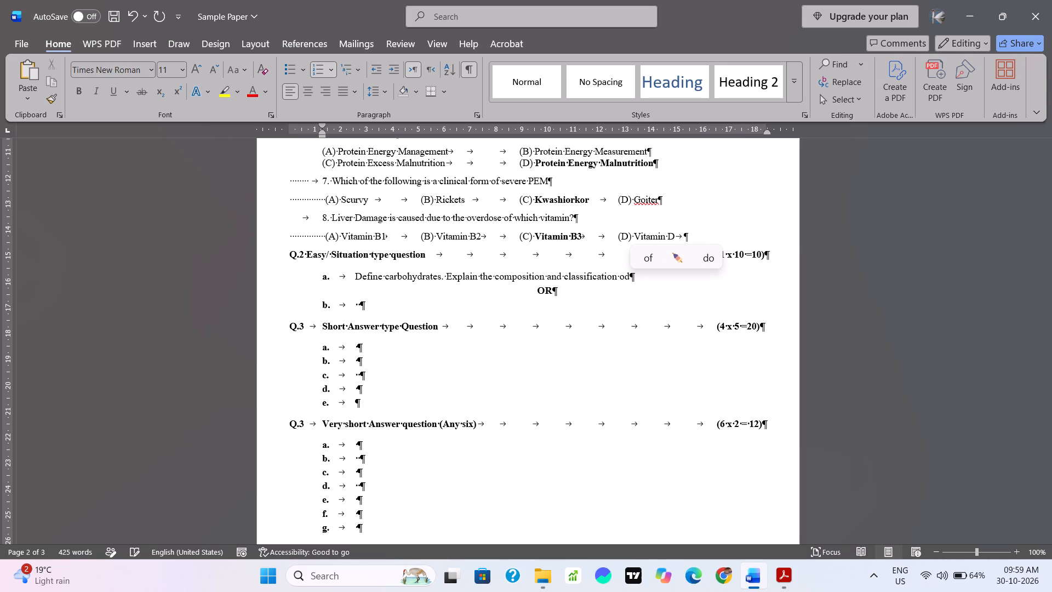
{"action": "key", "text": "BackSpace"}
{"action": "type", "text": "f"}
{"action": "key", "text": "space"}
{"action": "type", "text": "car"}
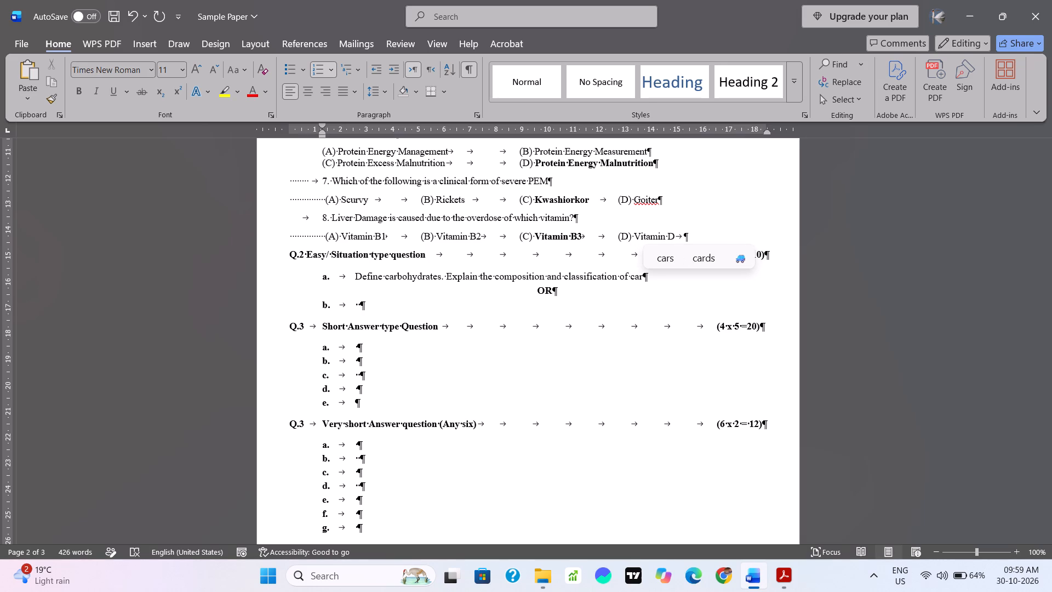
{"action": "key", "text": "b"}
{"action": "type", "text": "oh"}
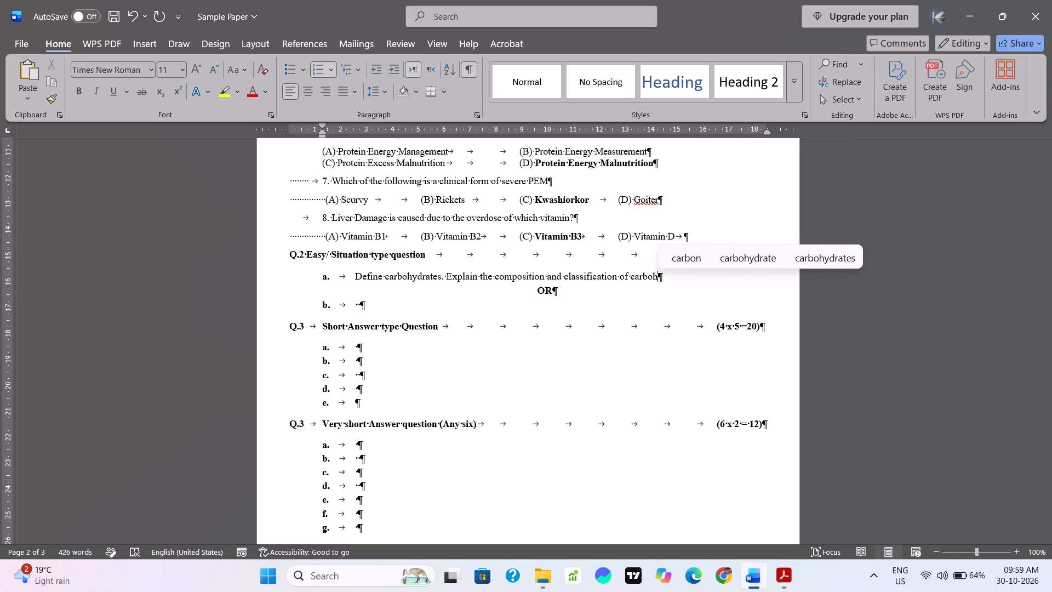
{"action": "key", "text": "y"}
{"action": "key", "text": "d"}
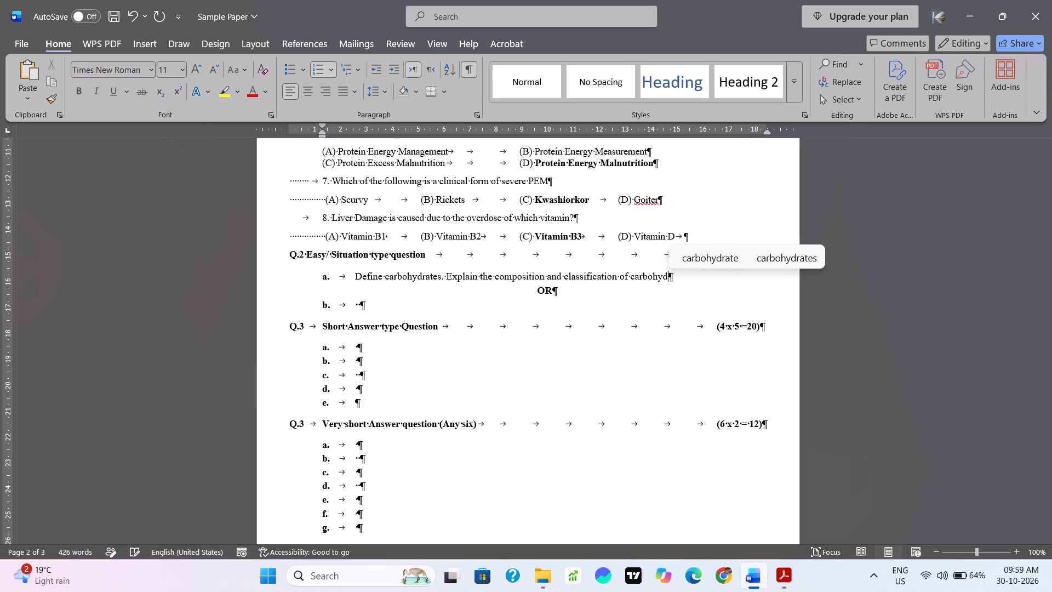
{"action": "type", "text": "rates"}
{"action": "key", "text": "period"}
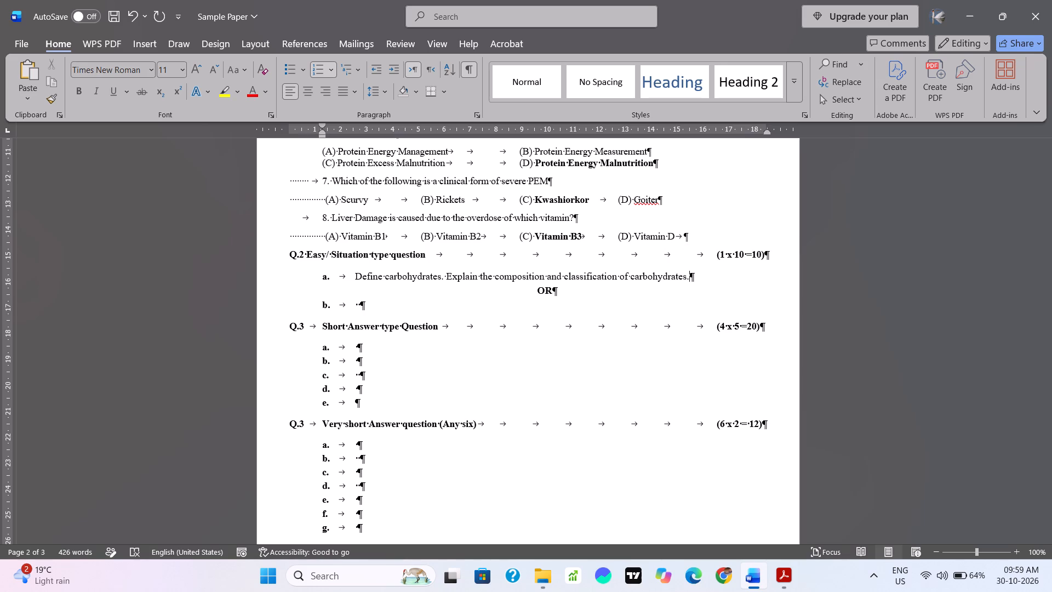
Remove the stray spaces from the blank option b of Section B Q.2.
{"action": "left_click", "coordinate": [375, 304]}
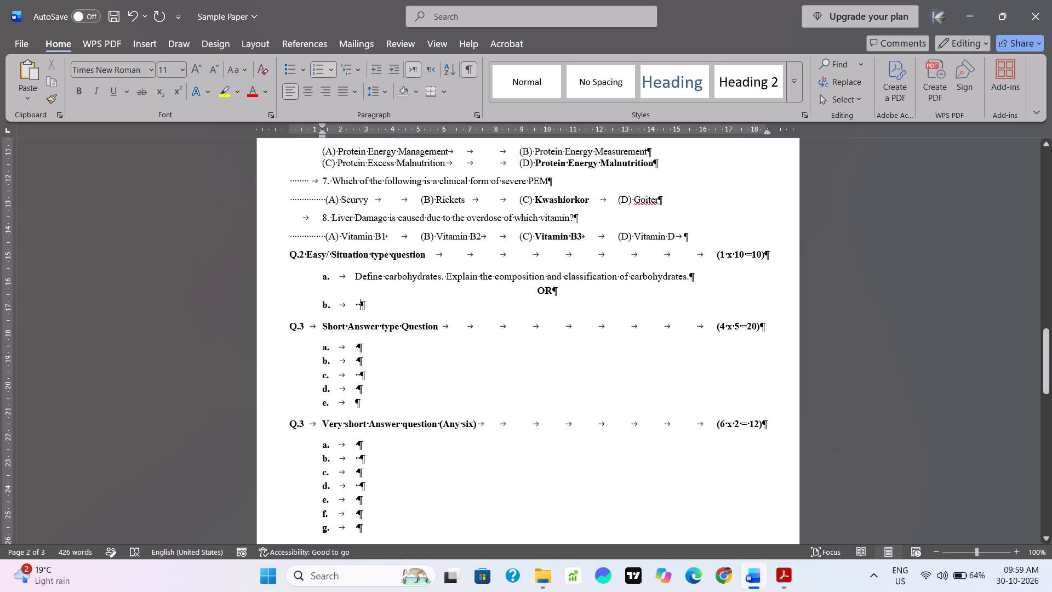
{"action": "key", "text": "BackSpace"}
{"action": "key", "text": "BackSpace"}
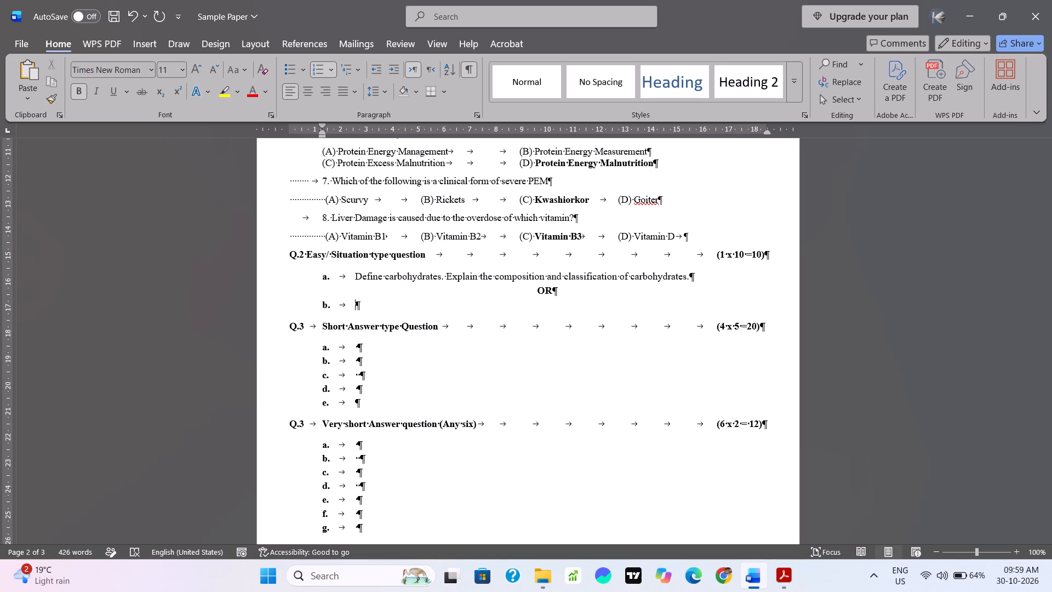
Switch to the syllabus PDF in Acrobat and look through Units III to VII of the Applied Nutrition and Dietetics outline.
{"action": "left_click", "coordinate": [786, 574]}
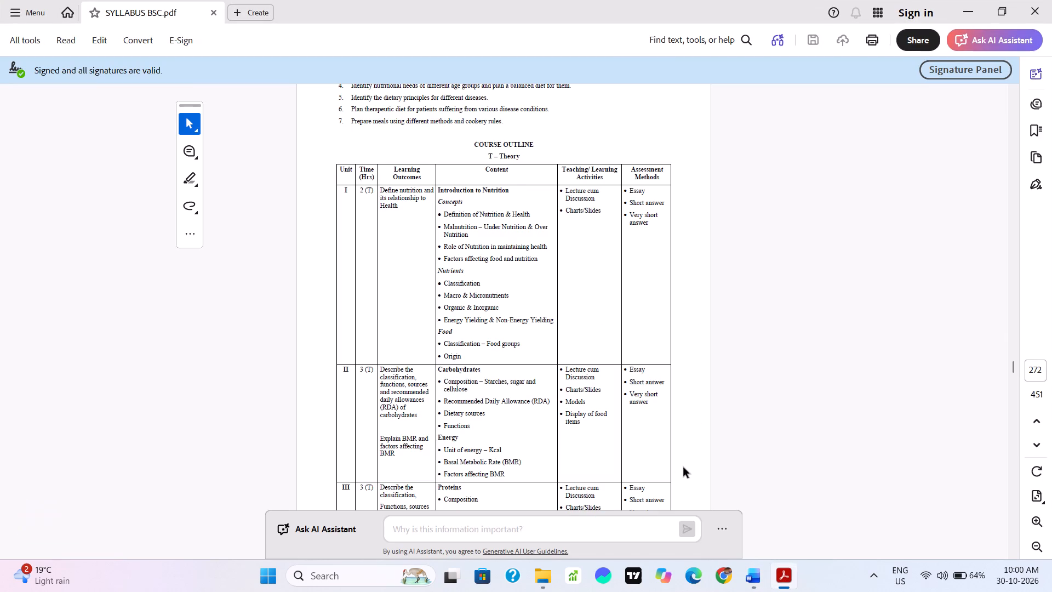
{"action": "scroll", "coordinate": [580, 412], "scroll_direction": "down", "scroll_amount": 1}
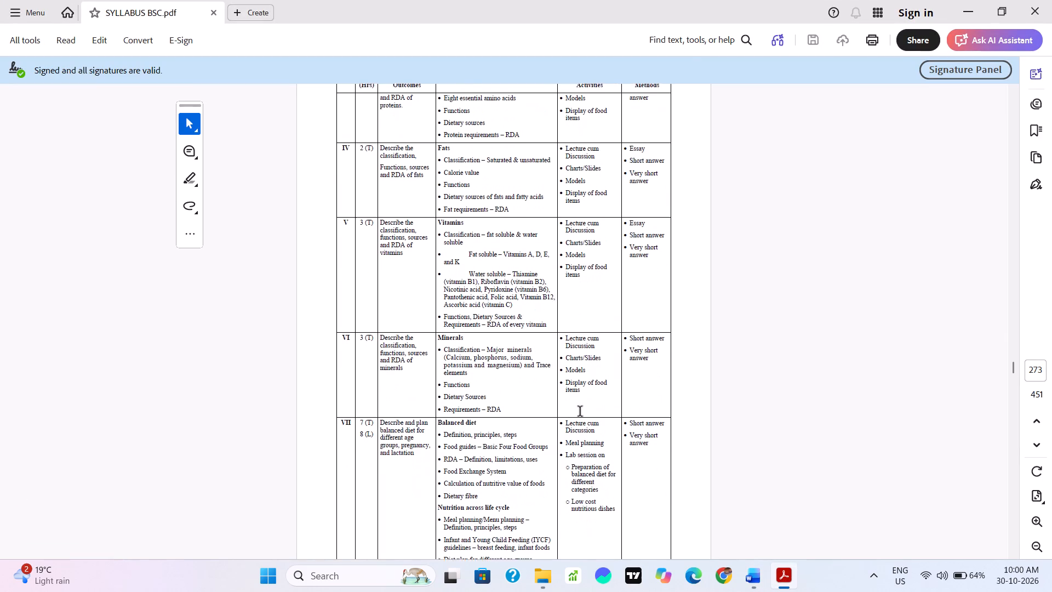
{"action": "scroll", "coordinate": [580, 412], "scroll_direction": "down", "scroll_amount": 2}
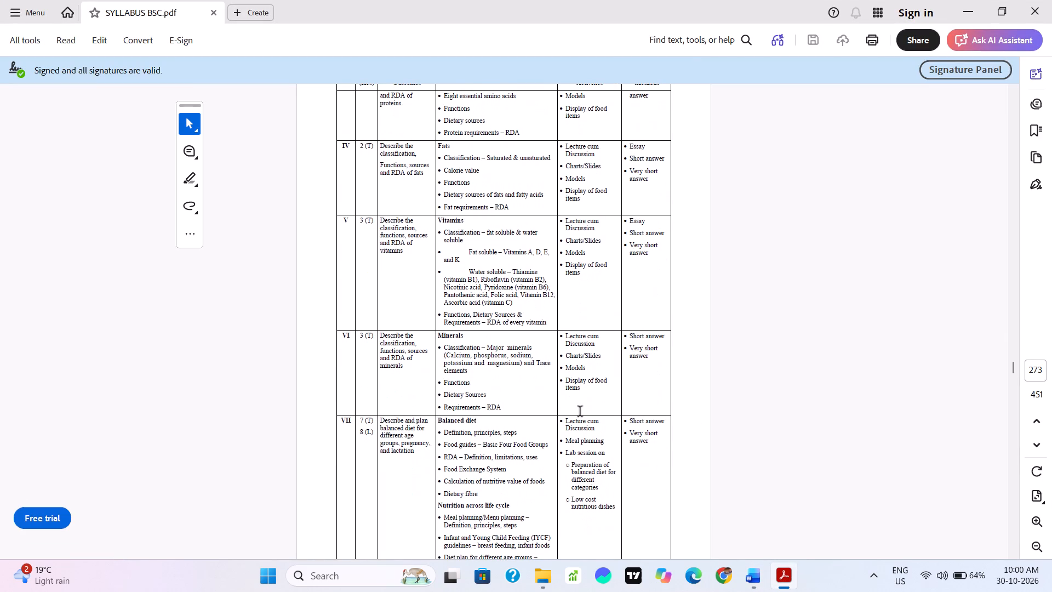
{"action": "scroll", "coordinate": [580, 412], "scroll_direction": "down", "scroll_amount": 1}
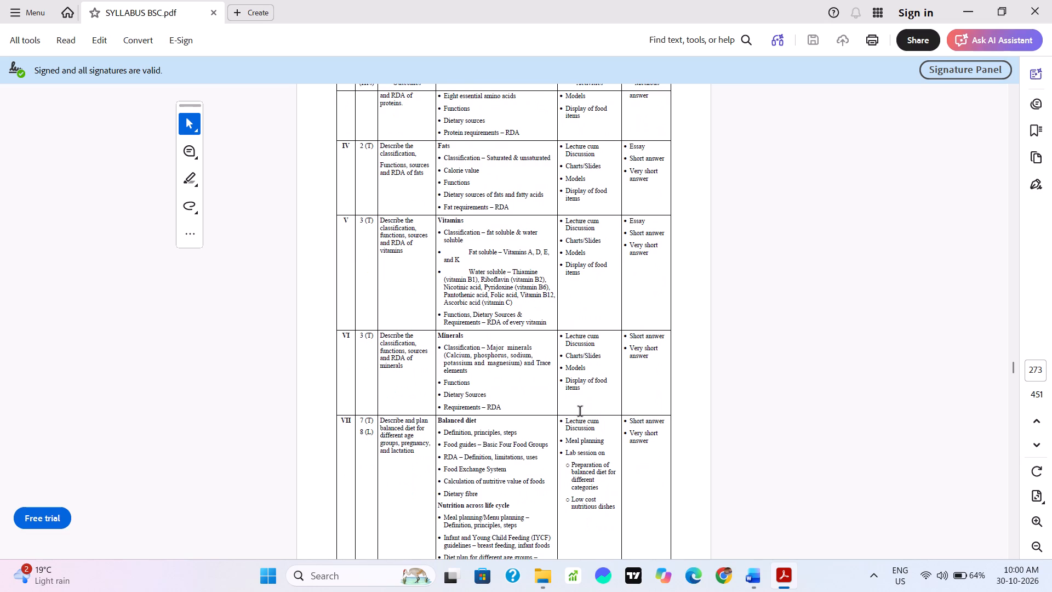